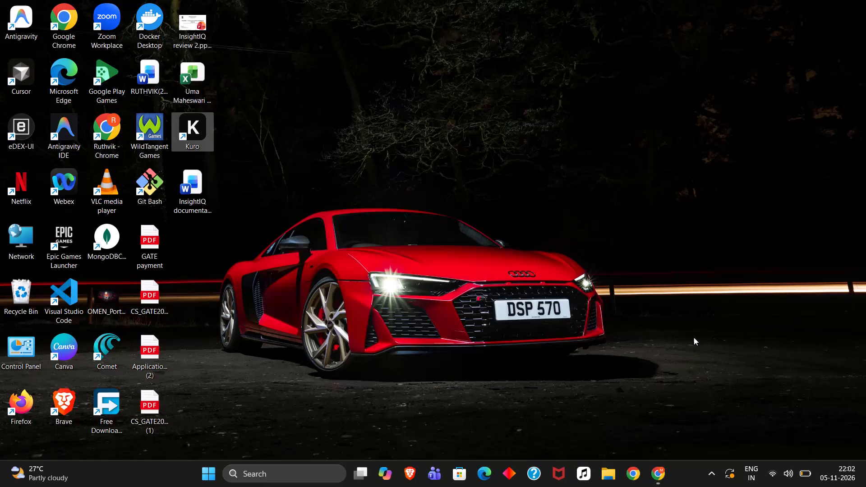
Open the InsightIQ documentation Word document from the desktop.
double_click(197, 206)
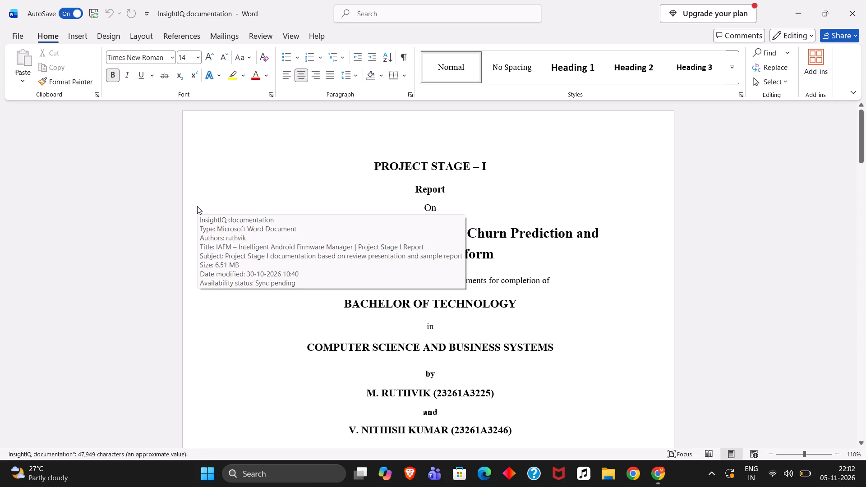
Examine the report's title page, from the project title to the institute logo and academic year at the bottom.
scroll(492, 299, down, 5)
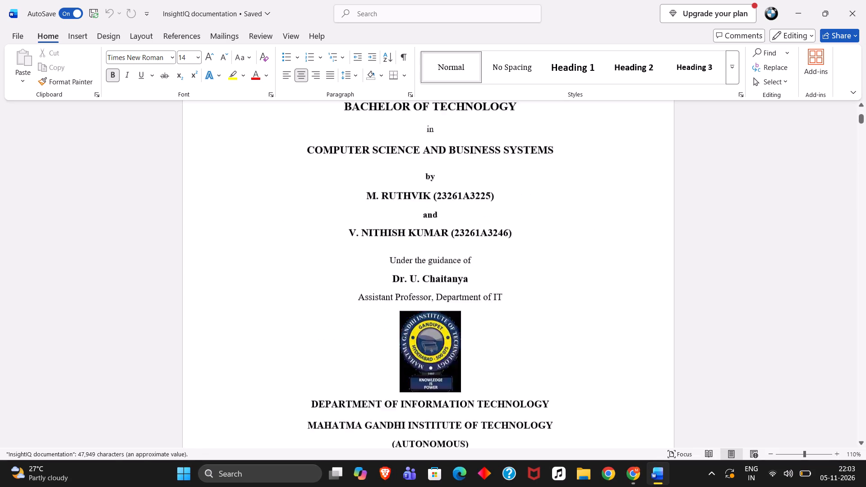
scroll(492, 299, up, 4)
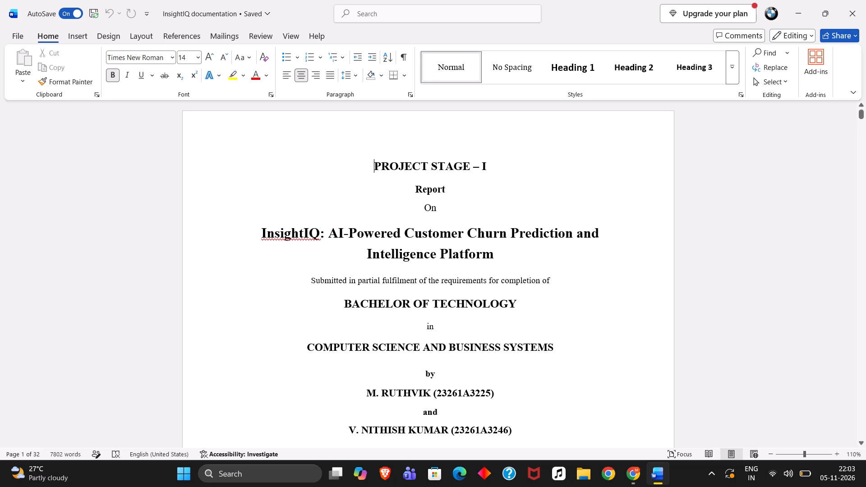
scroll(283, 227, right, 1)
scroll(283, 227, down, 1)
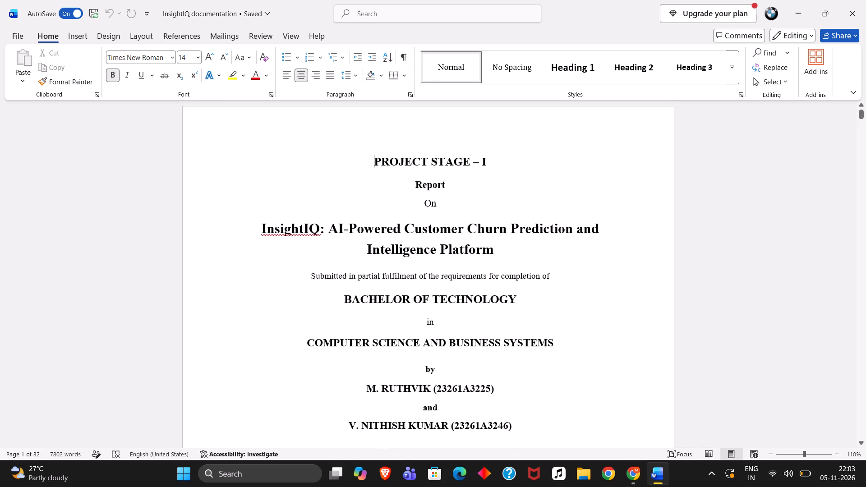
scroll(283, 227, down, 3)
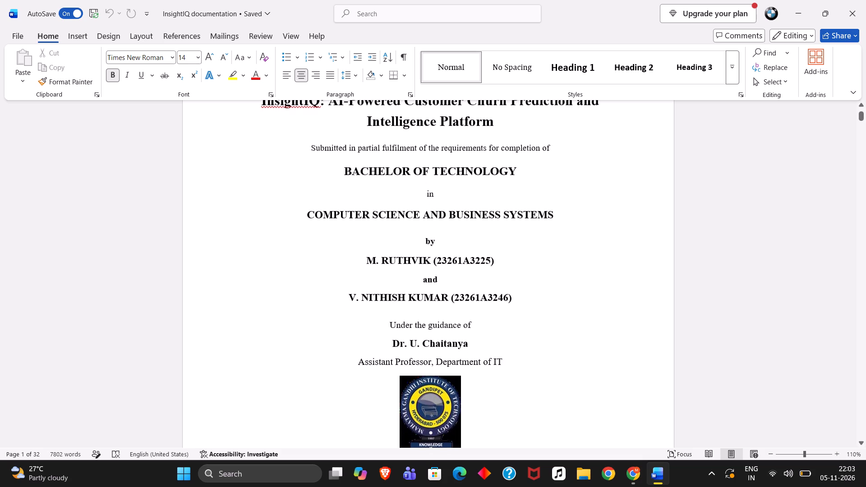
scroll(283, 227, down, 2)
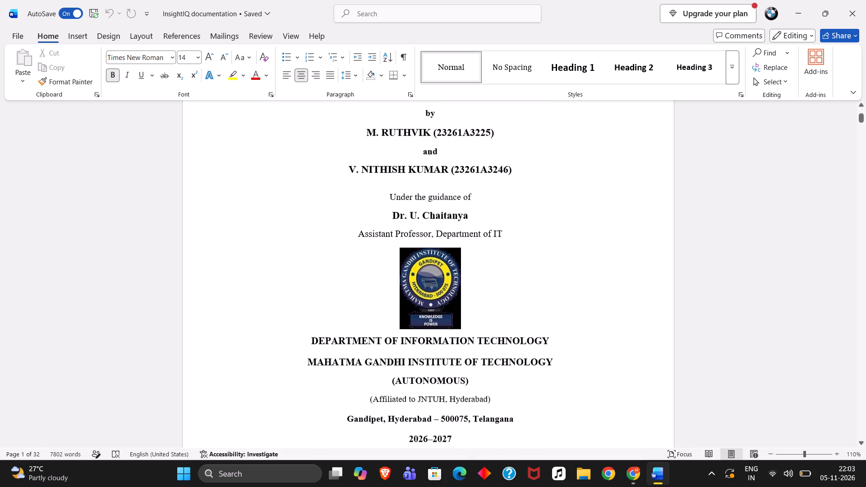
scroll(283, 227, down, 1)
scroll(283, 227, up, 1)
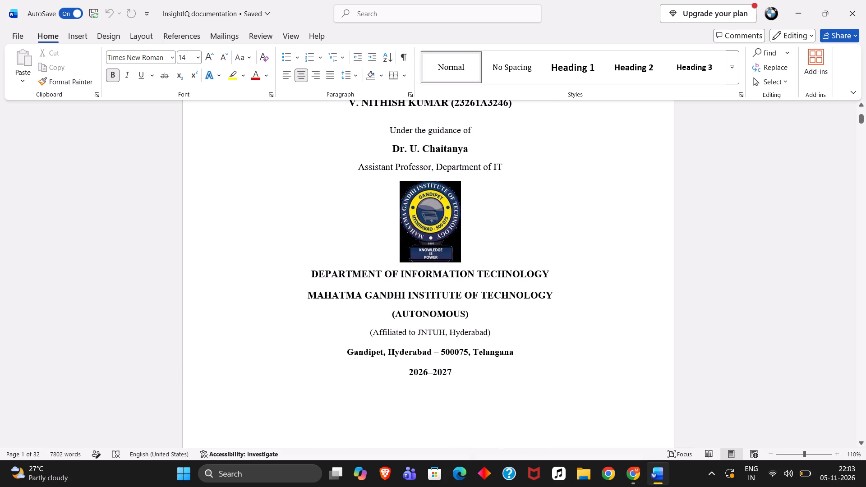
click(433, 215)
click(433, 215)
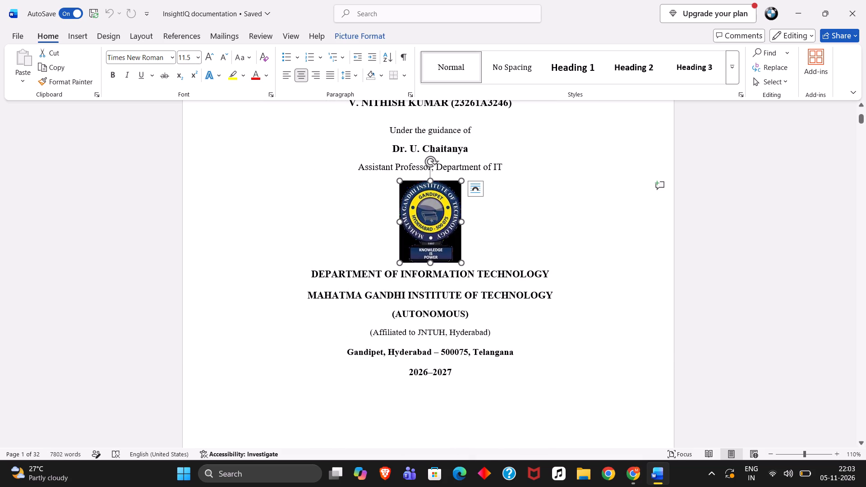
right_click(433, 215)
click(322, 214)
Examine the report's front matter, covering the table of contents and the list of tables.
scroll(322, 214, down, 10)
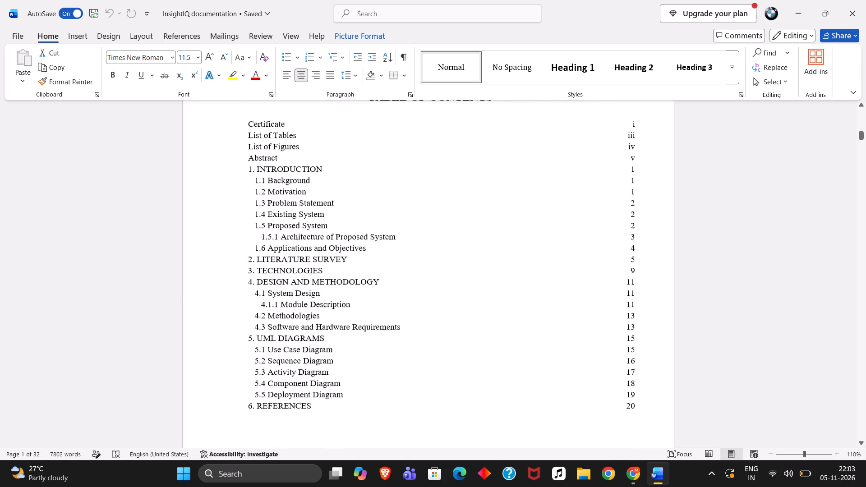
scroll(322, 214, down, 9)
scroll(322, 214, up, 2)
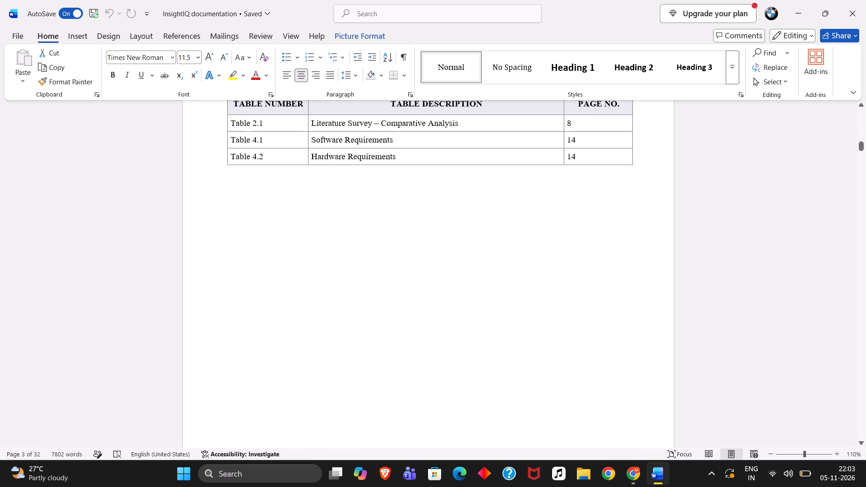
scroll(322, 214, up, 8)
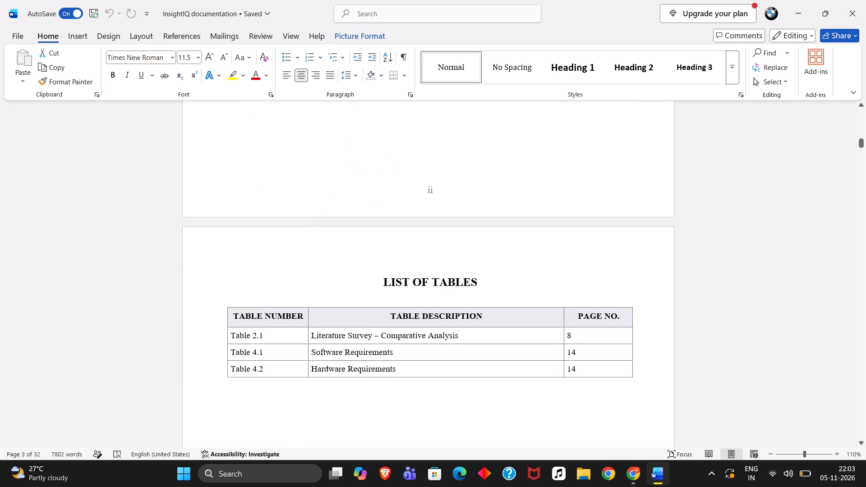
scroll(322, 214, up, 1)
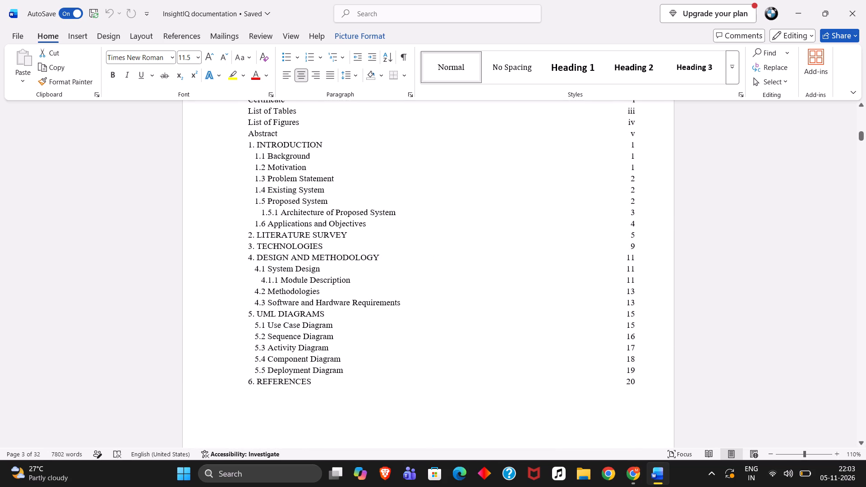
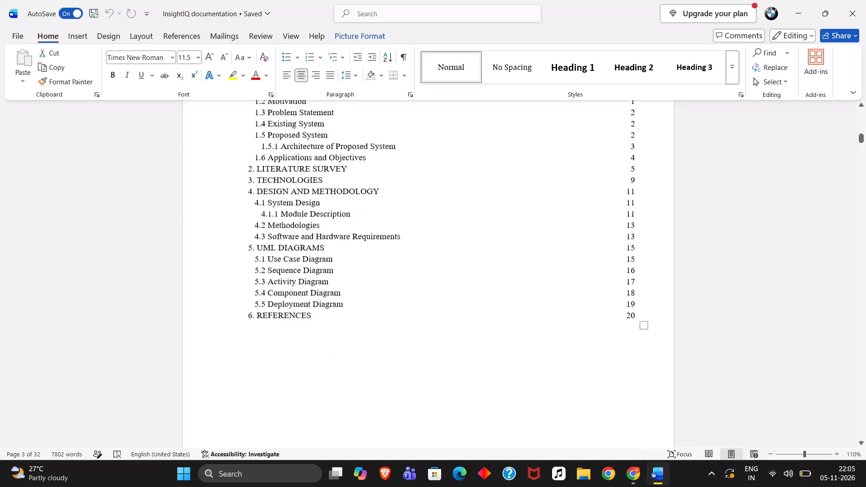
Examine the report from the list of figures through the project summary and the introductory text before section 1.1 Background.
scroll(341, 227, down, 3)
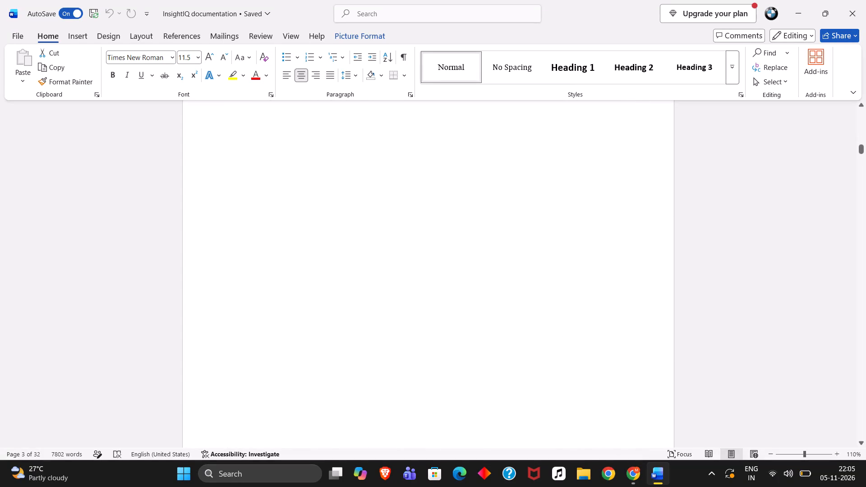
scroll(341, 227, down, 6)
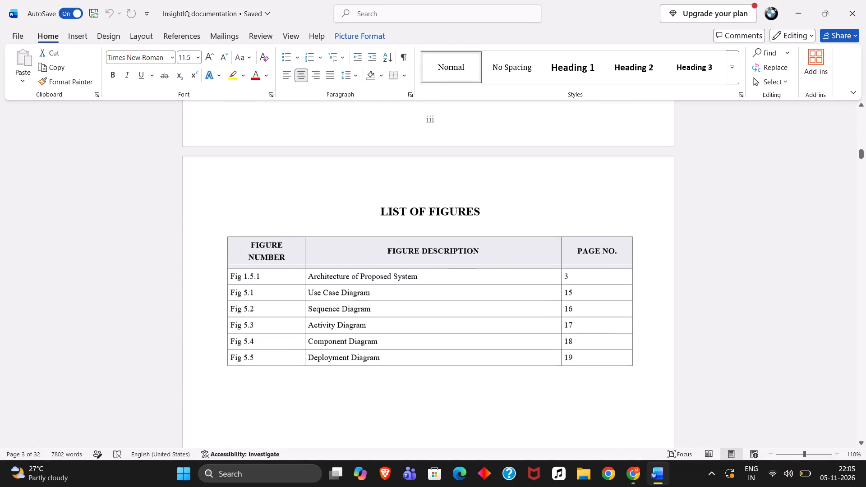
scroll(341, 227, down, 2)
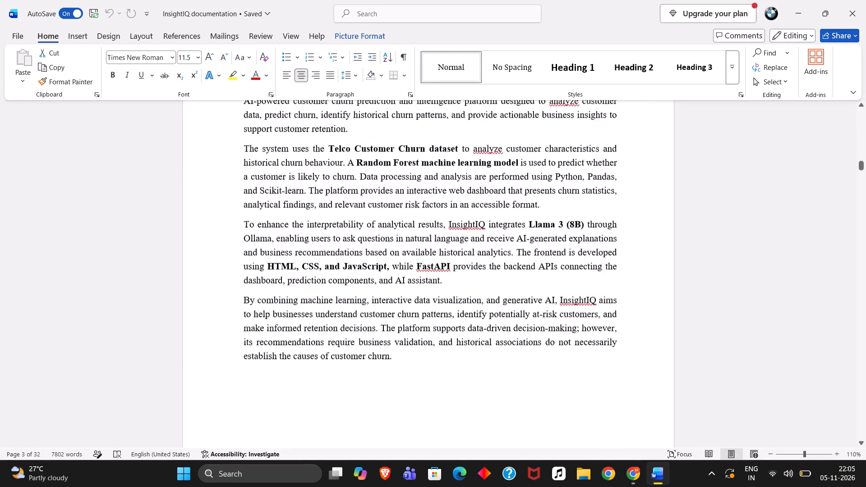
scroll(341, 227, down, 2)
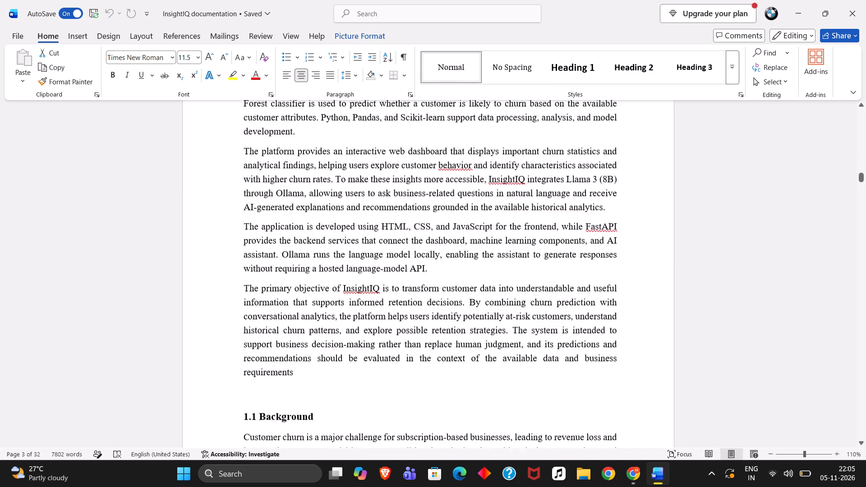
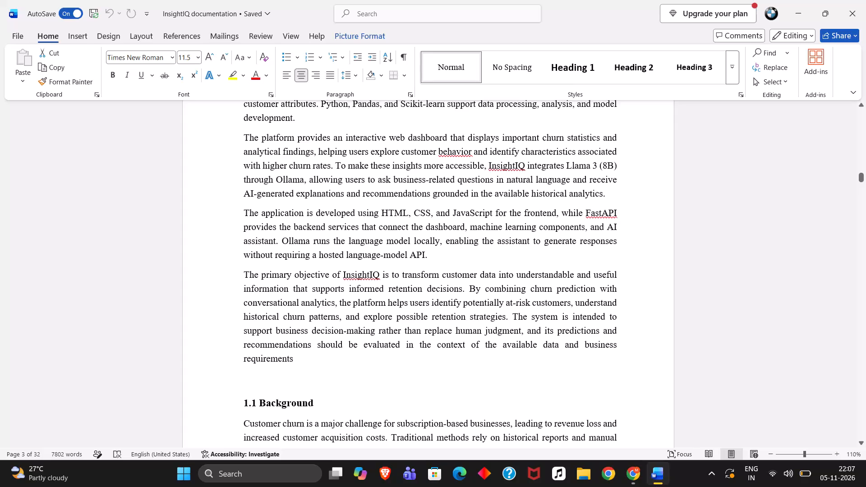
Examine sections 1.1 Background, 1.2 Motivation and 1.3 Problem Statement, returning to the start of the Introduction chapter.
scroll(622, 353, down, 4)
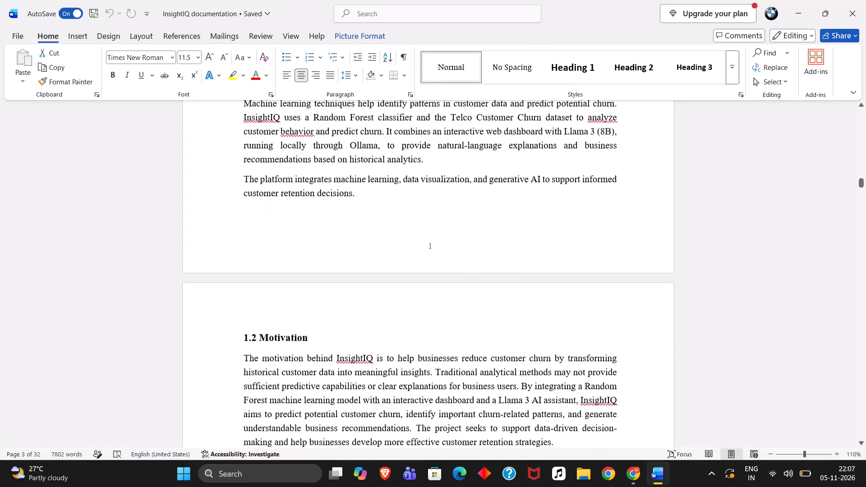
scroll(622, 353, down, 2)
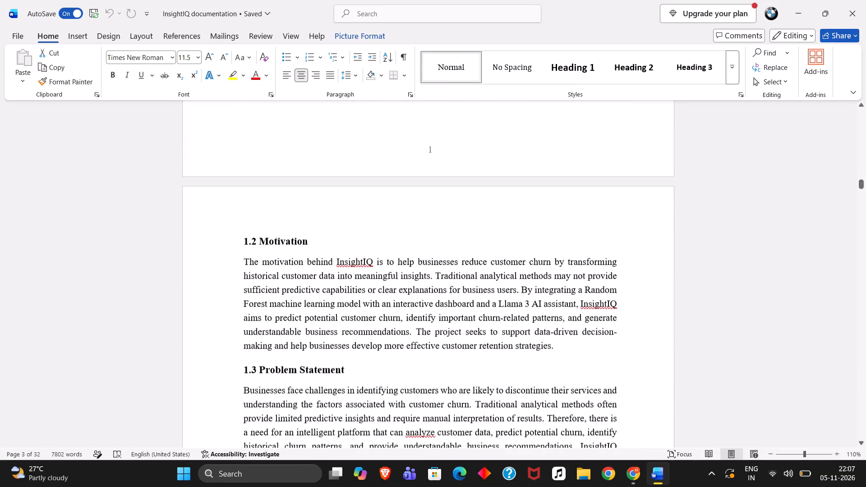
scroll(622, 353, down, 1)
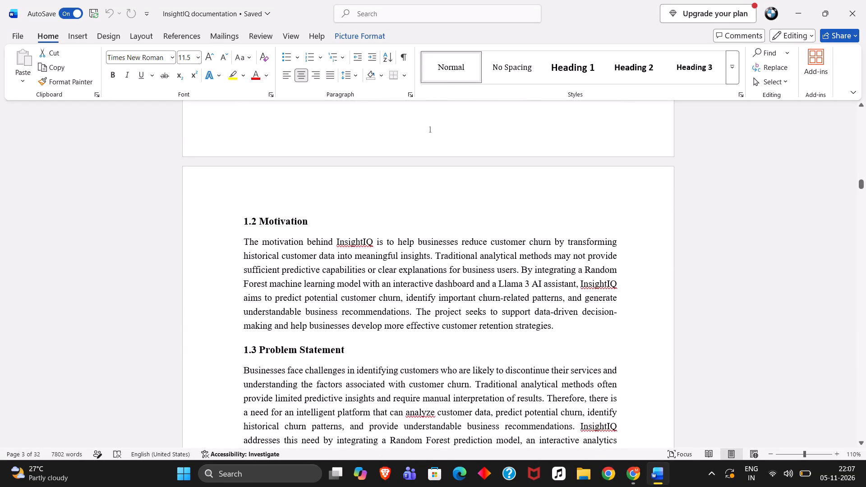
scroll(622, 353, down, 2)
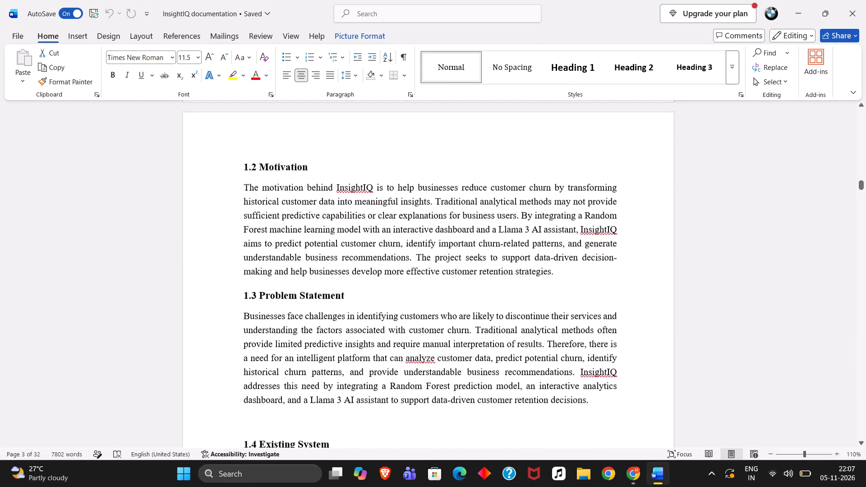
scroll(622, 353, down, 1)
scroll(622, 353, up, 2)
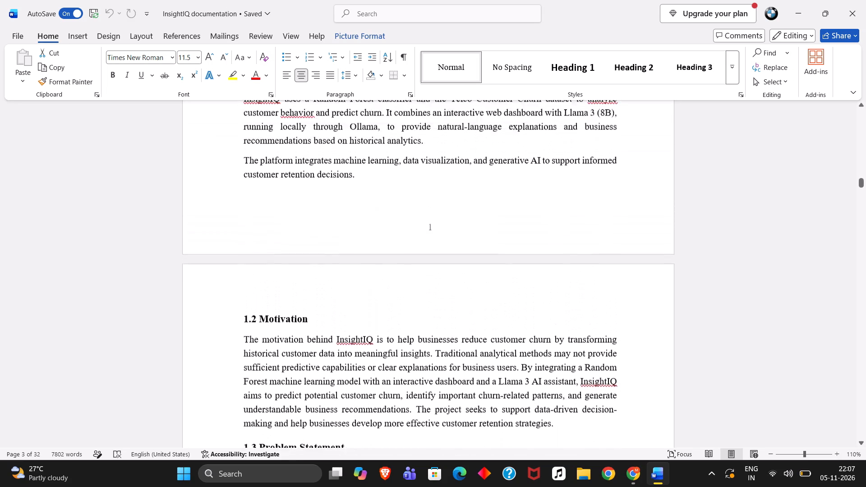
scroll(622, 353, up, 4)
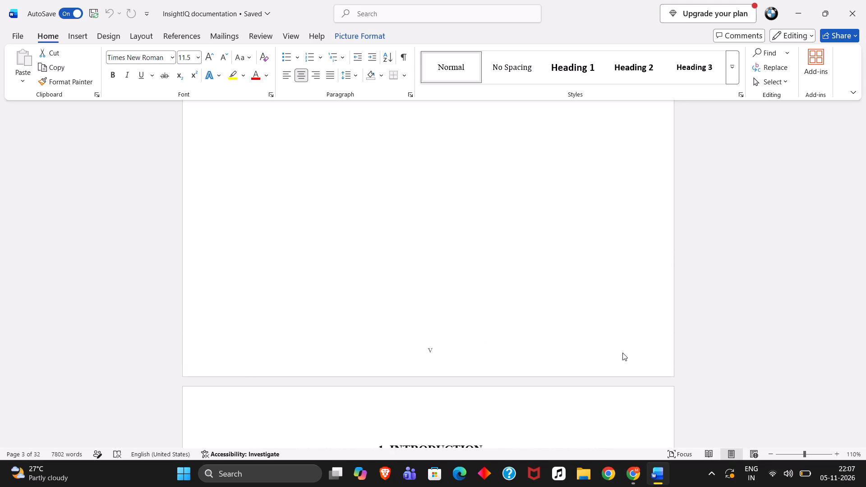
Examine the Introduction from 1.1 Background through 1.6 Applications and Objectives and the opening of the Literature Survey chapter.
scroll(622, 353, down, 6)
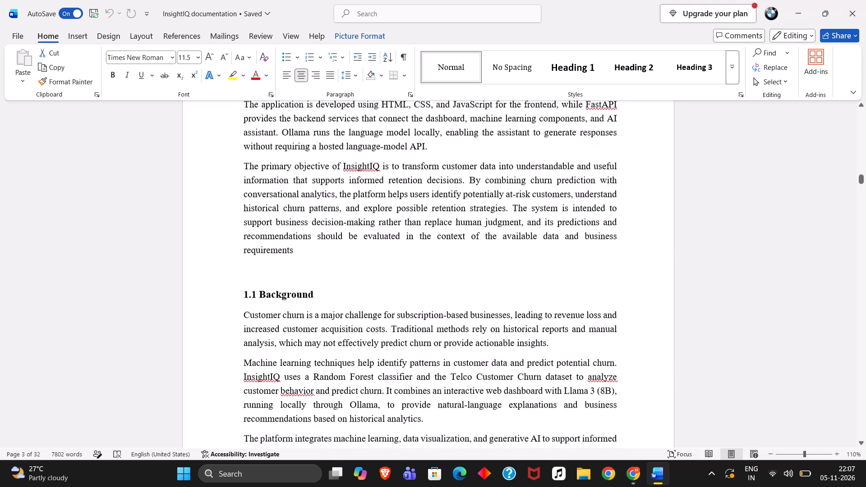
scroll(622, 353, down, 6)
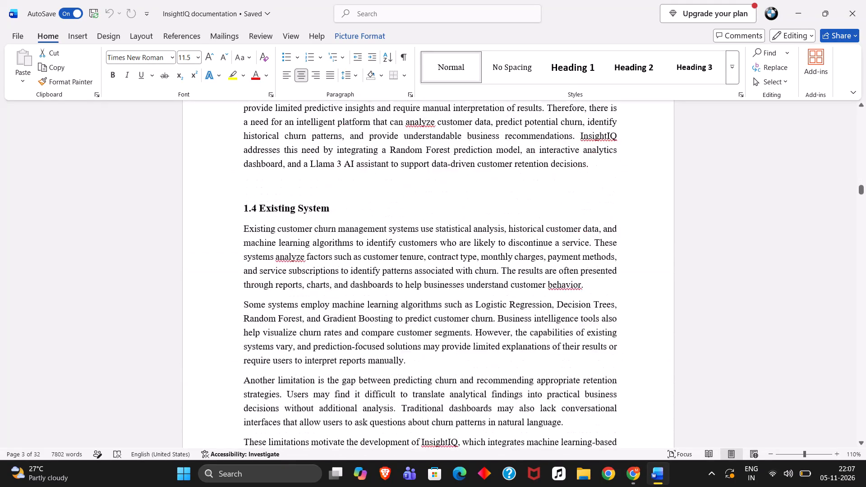
scroll(622, 353, down, 7)
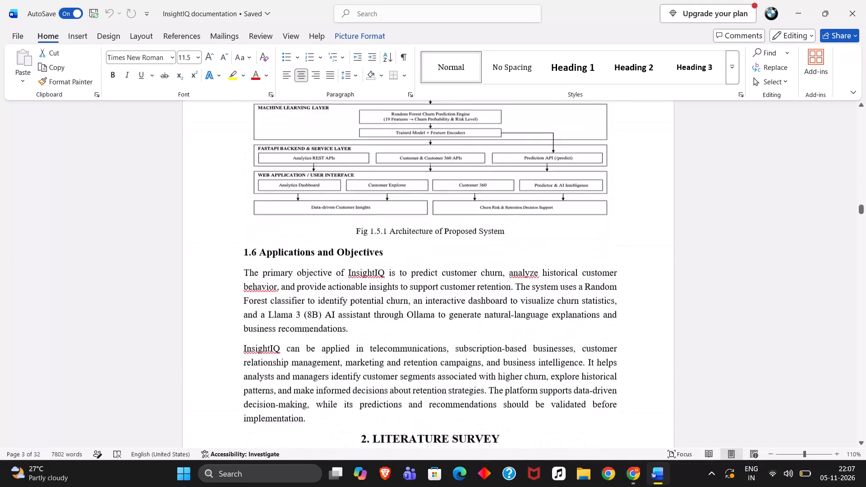
scroll(622, 353, down, 2)
scroll(622, 353, up, 5)
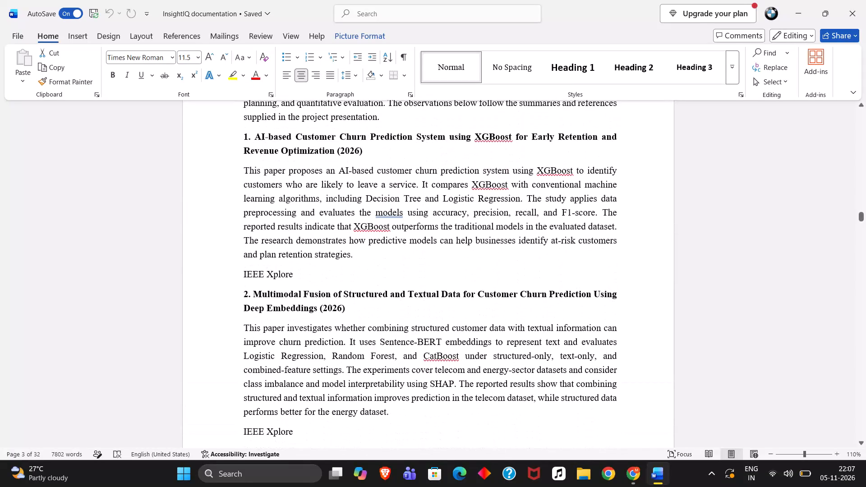
Dismiss the low-battery warning dialog covering the report.
click(460, 260)
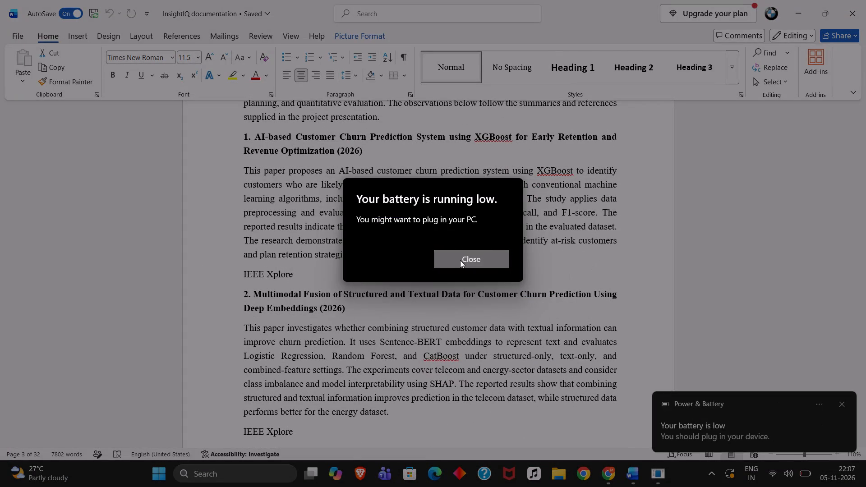
Examine the Literature Survey's numbered paper summaries, from the XGBoost early-retention paper through paper 20 on predictive model comparison.
scroll(460, 260, up, 4)
scroll(460, 260, down, 2)
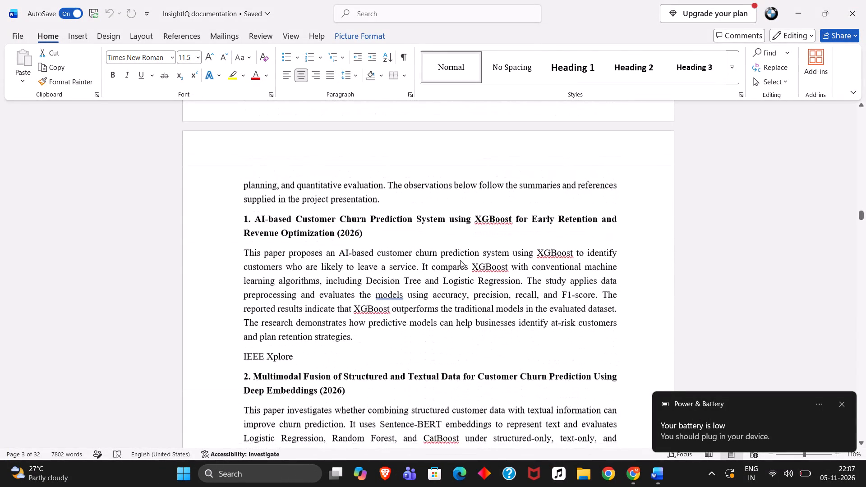
scroll(460, 260, down, 4)
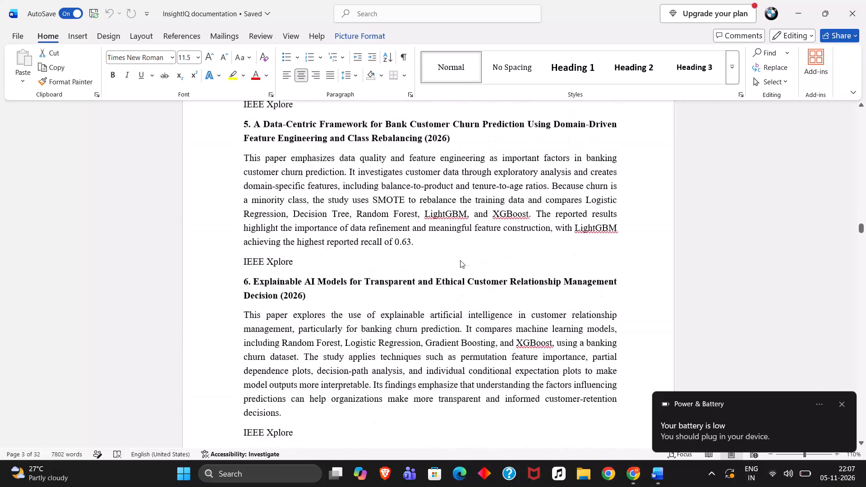
scroll(460, 260, down, 8)
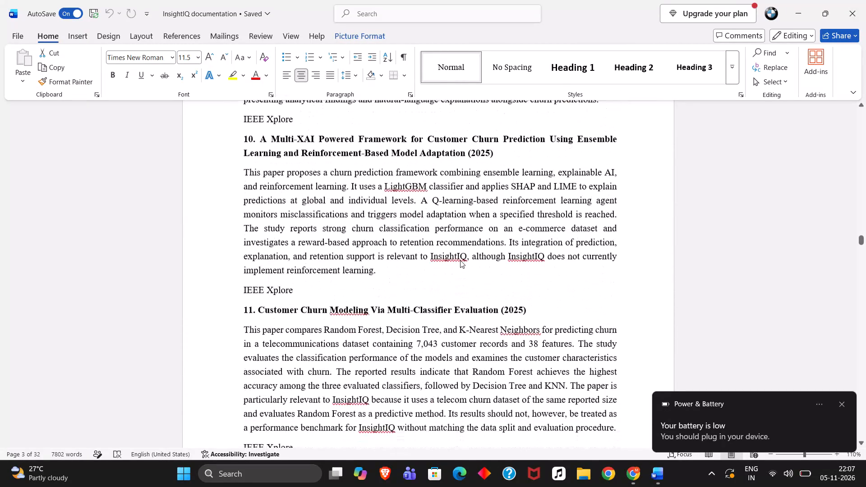
scroll(460, 260, down, 5)
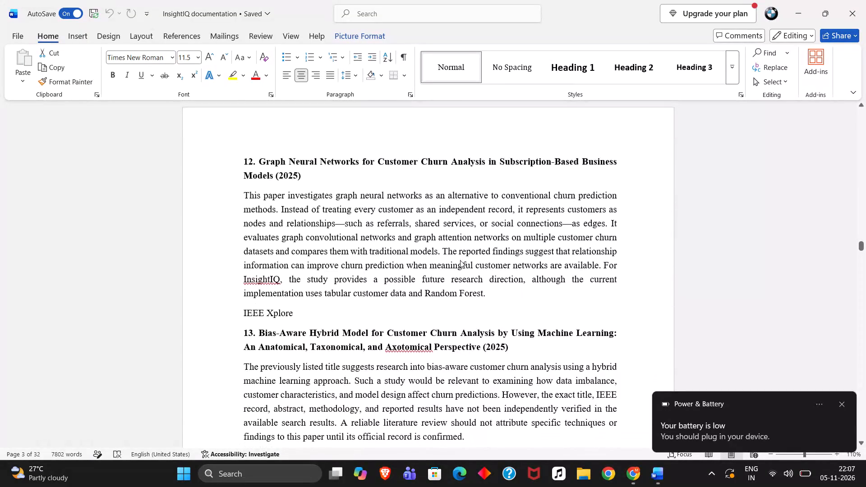
scroll(460, 260, down, 2)
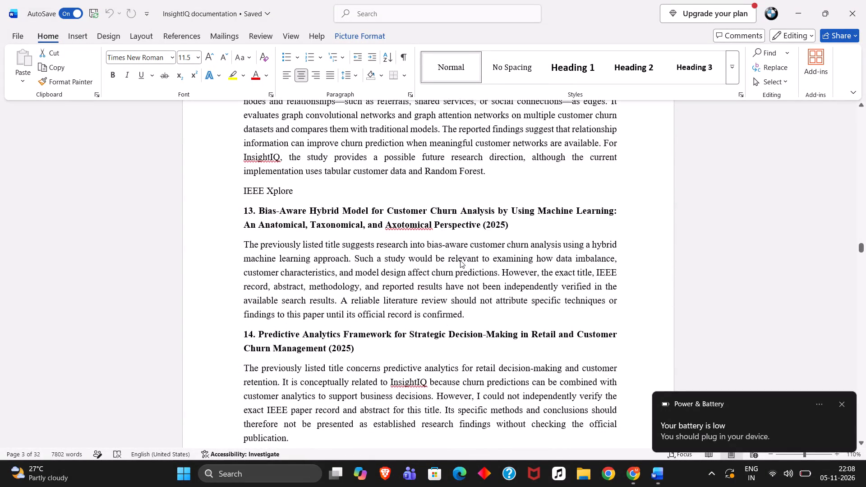
scroll(460, 260, down, 3)
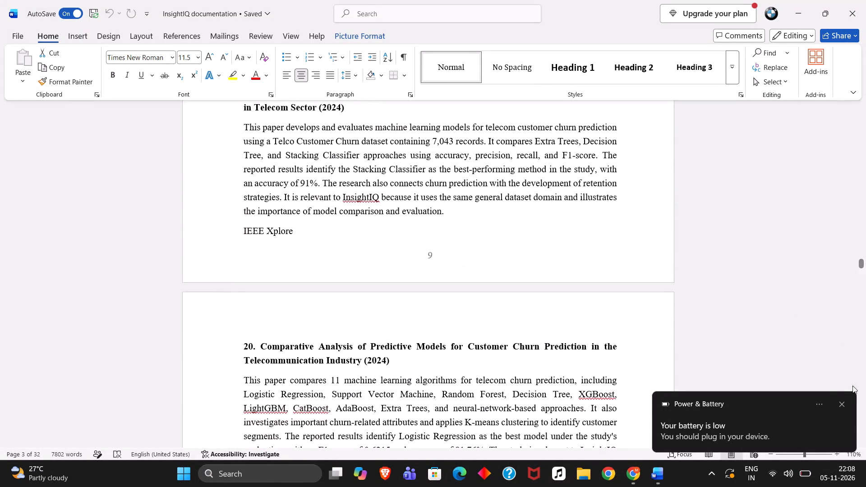
Dismiss the Power & Battery notification.
click(843, 400)
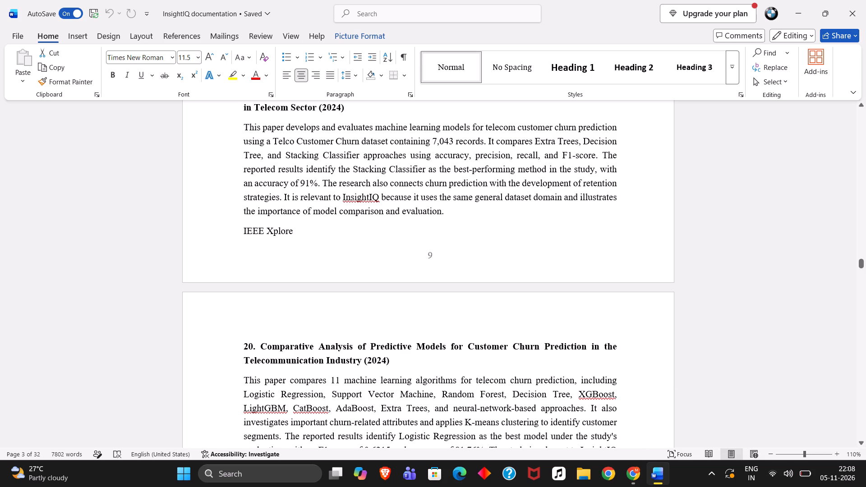
Examine the literature comparison table and the frontend and backend technology descriptions around section 9.2.
scroll(475, 314, down, 4)
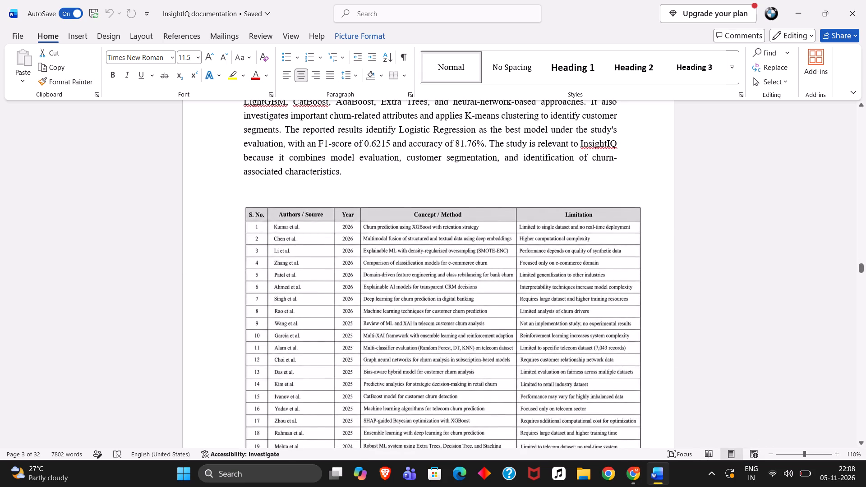
scroll(475, 314, down, 5)
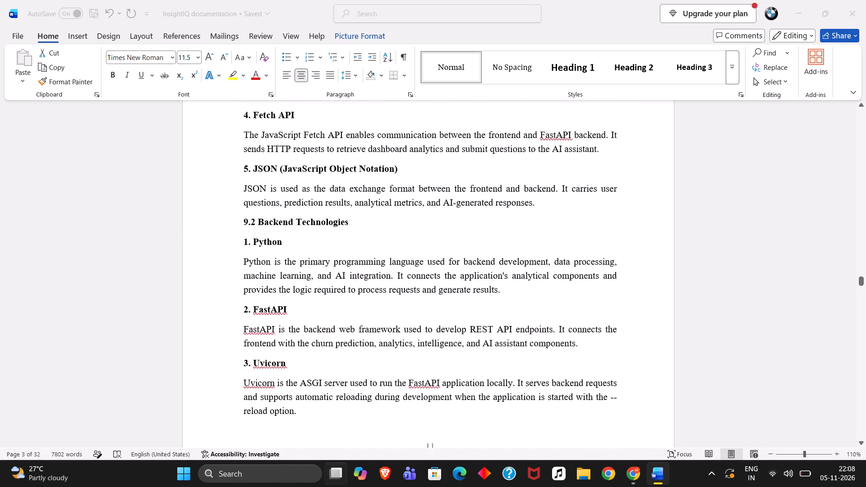
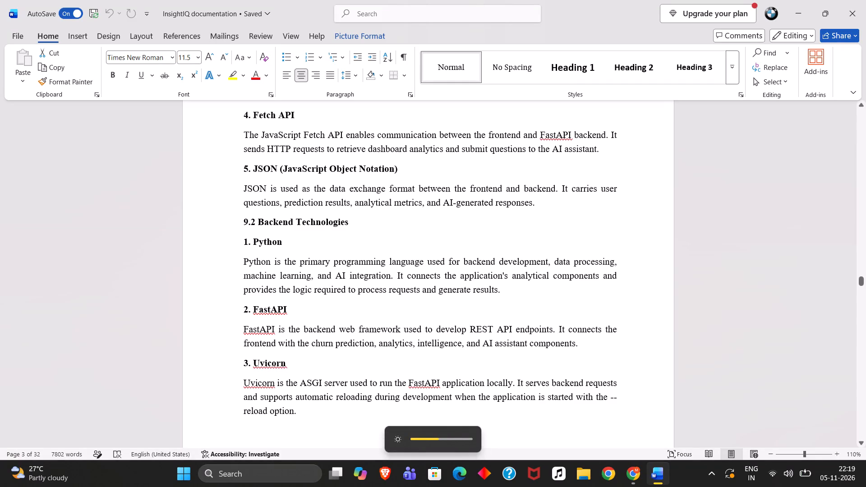
Go back from the technology descriptions through the literature survey to the title page, and re-examine the front matter up to the Certificate.
click(572, 360)
scroll(600, 243, up, 3)
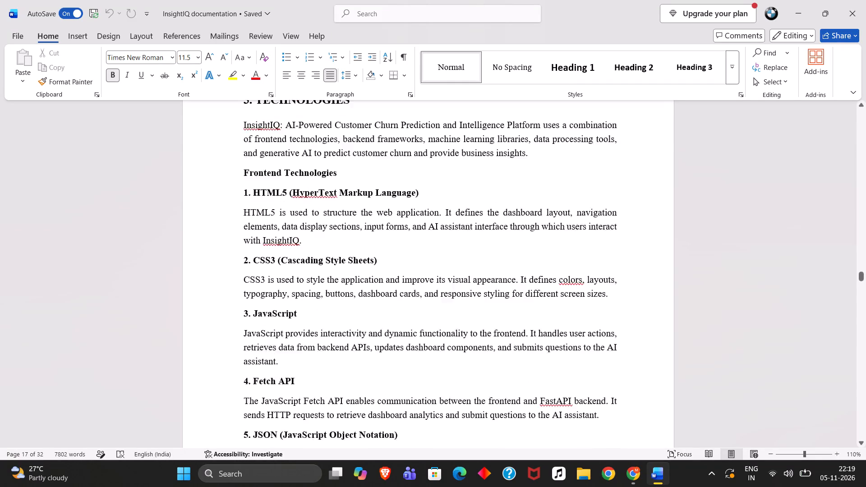
scroll(600, 243, up, 7)
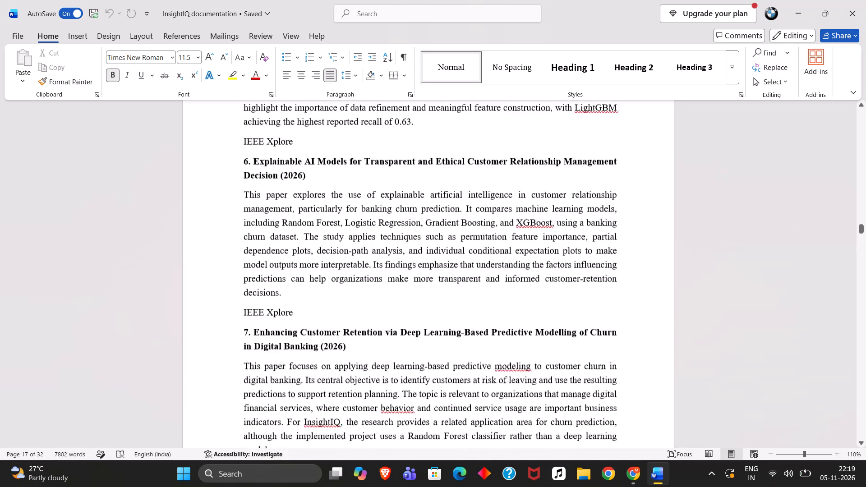
scroll(600, 243, up, 2)
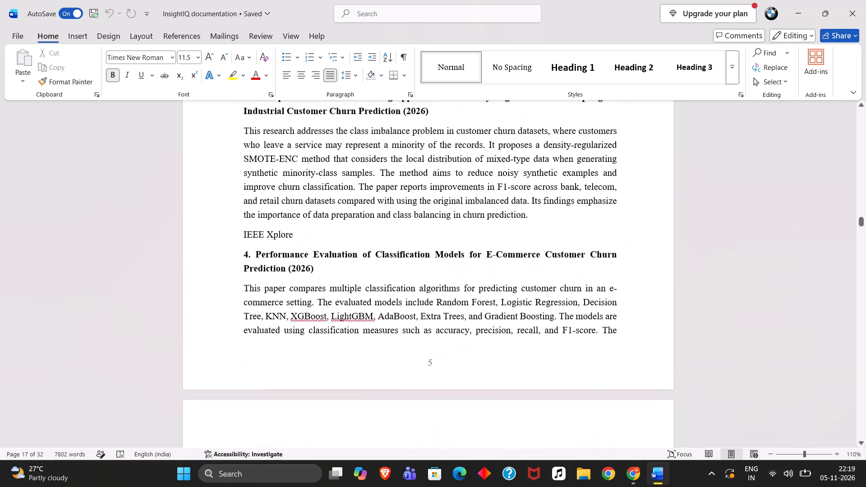
scroll(600, 243, right, 3)
scroll(600, 243, up, 1)
scroll(600, 243, right, 1)
scroll(600, 243, up, 2)
scroll(600, 243, right, 1)
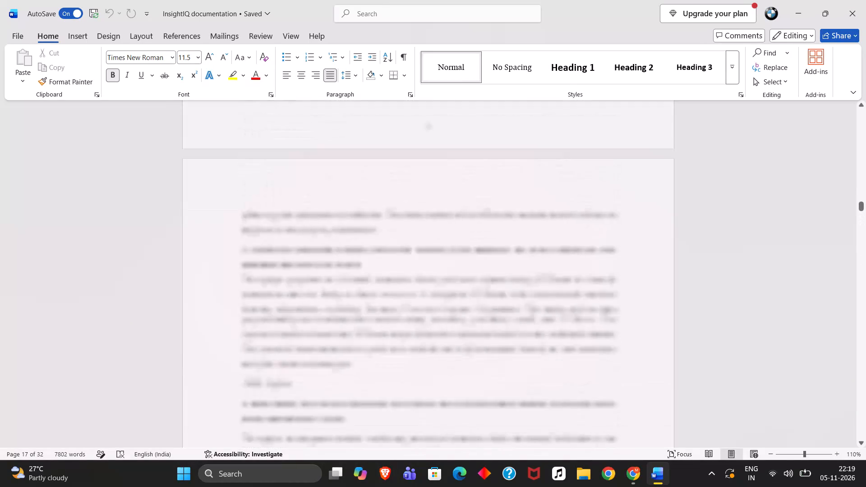
scroll(600, 243, up, 8)
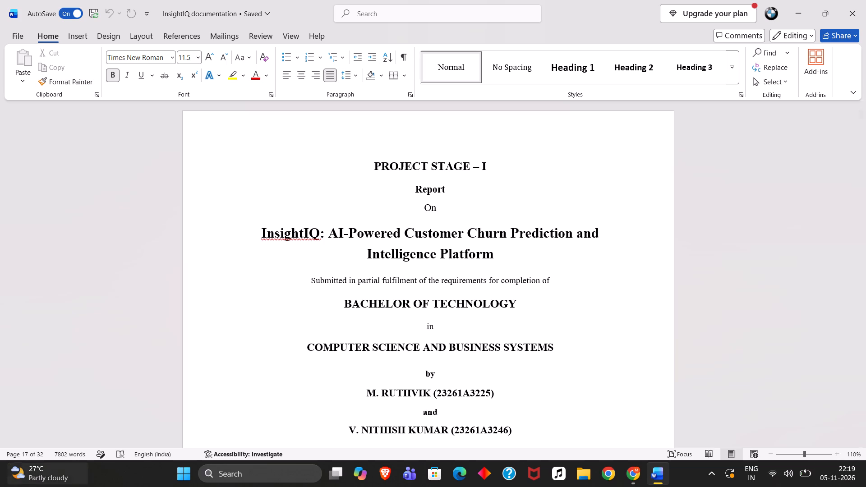
scroll(545, 235, down, 3)
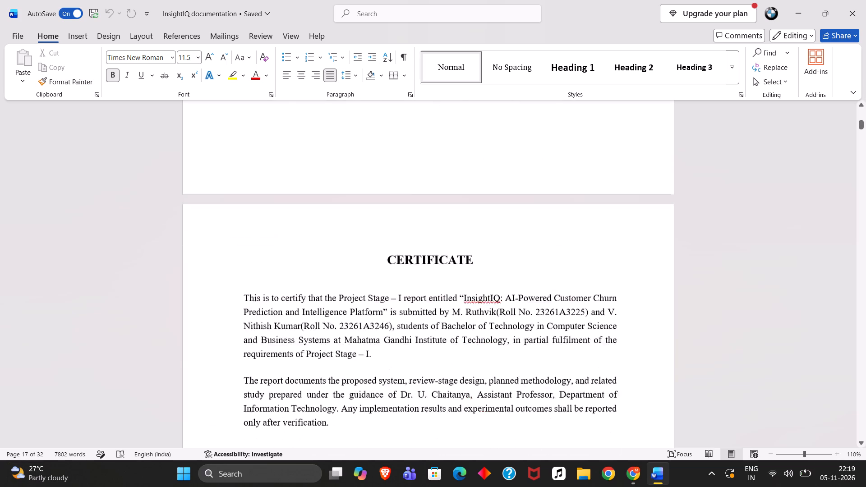
Examine the report from the Certificate through the List of Tables, introduction and proposed system features to Literature Survey paper 19.
scroll(545, 235, down, 8)
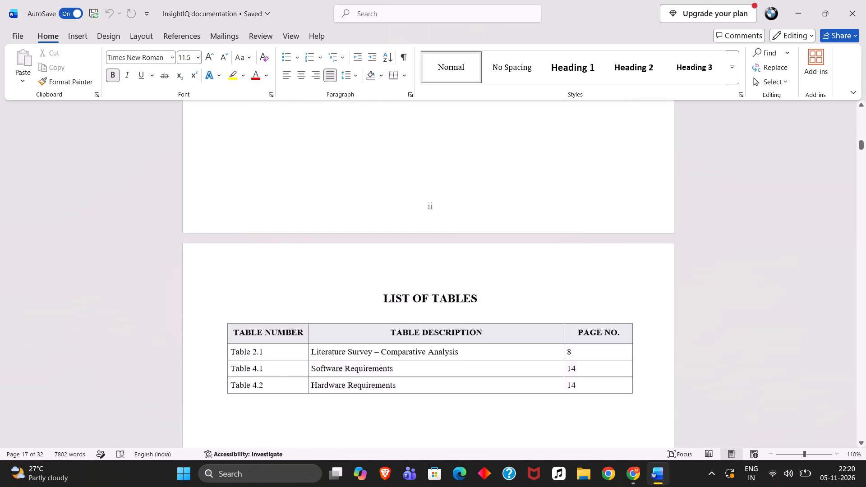
scroll(545, 235, down, 4)
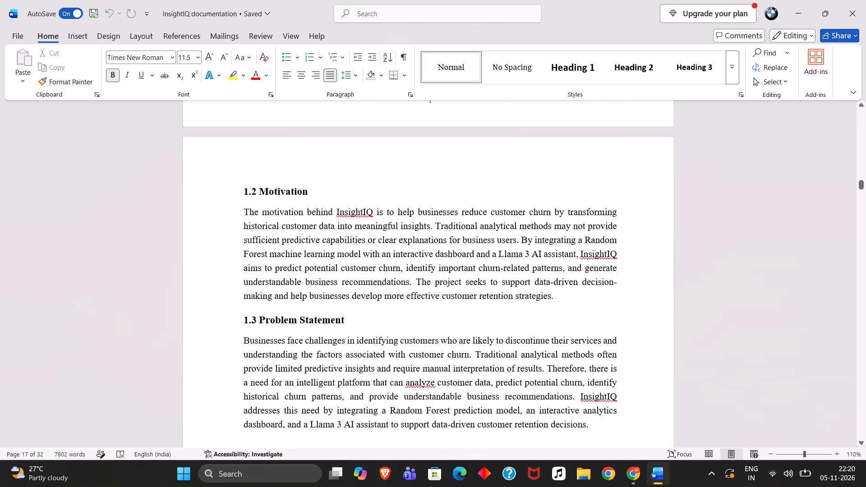
scroll(545, 235, down, 7)
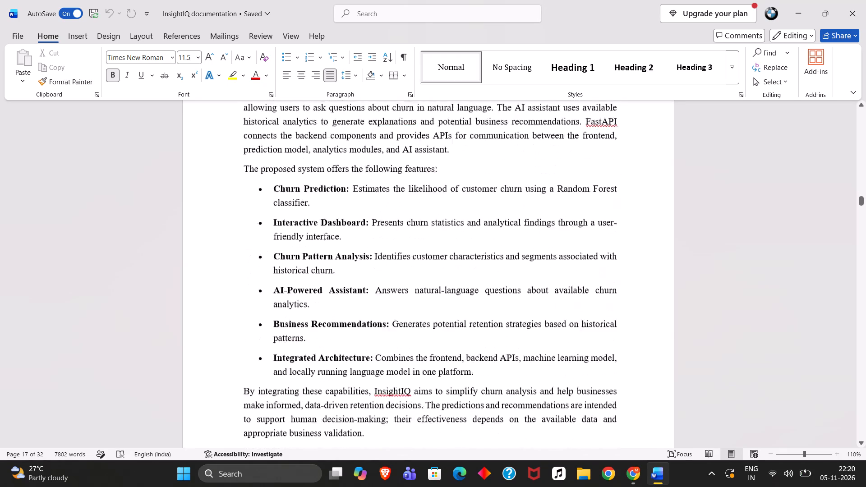
scroll(545, 235, down, 5)
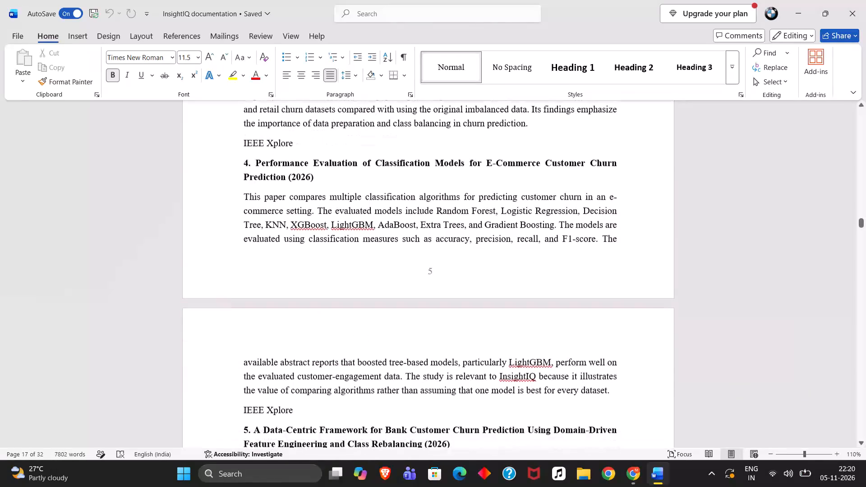
scroll(545, 235, down, 6)
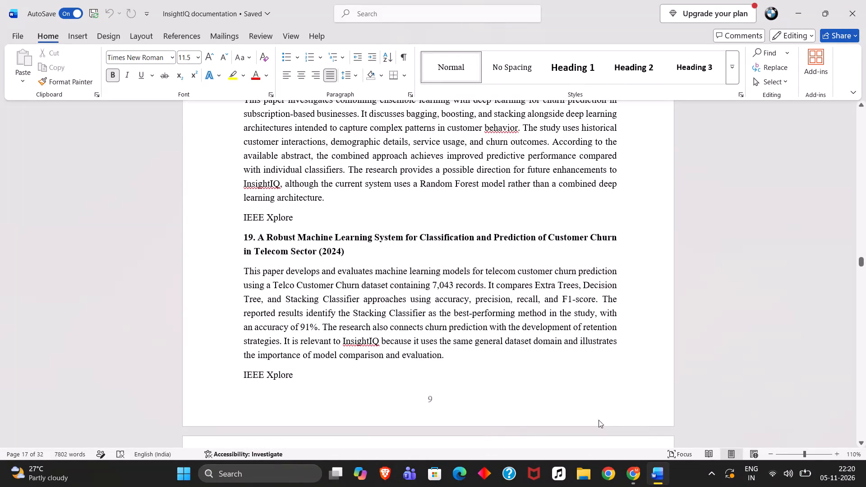
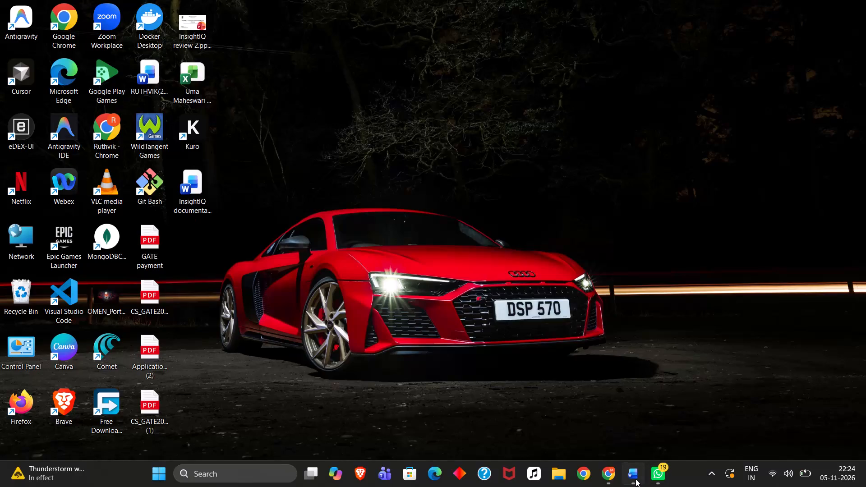
Re-examine the paper 20 summary, the Literature Survey comparative analysis in Table 2.1, and its closing paragraph before the Technologies section.
scroll(364, 291, down, 4)
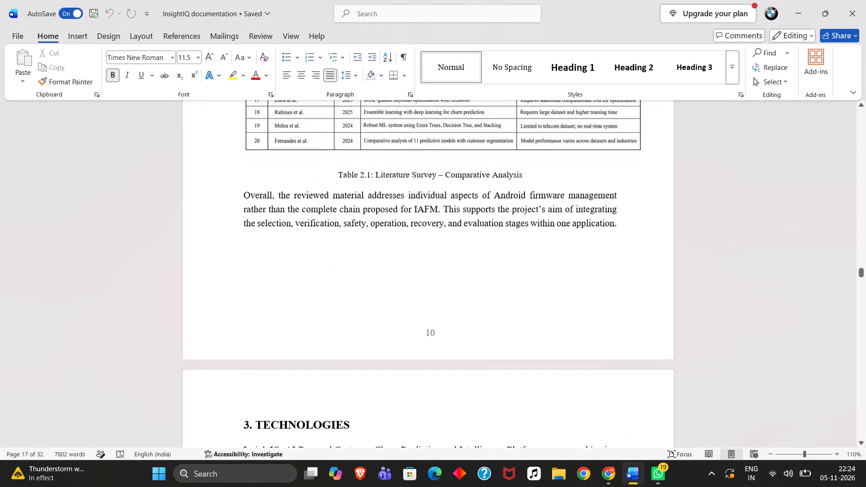
scroll(364, 291, down, 1)
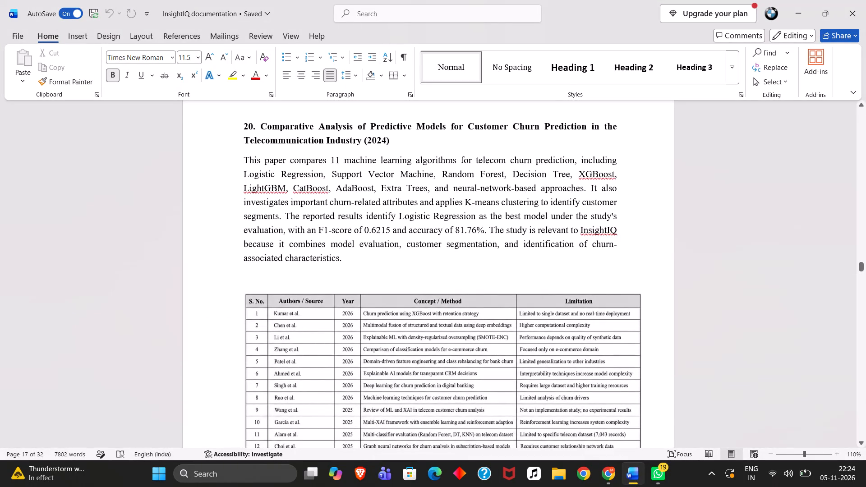
scroll(364, 291, down, 1)
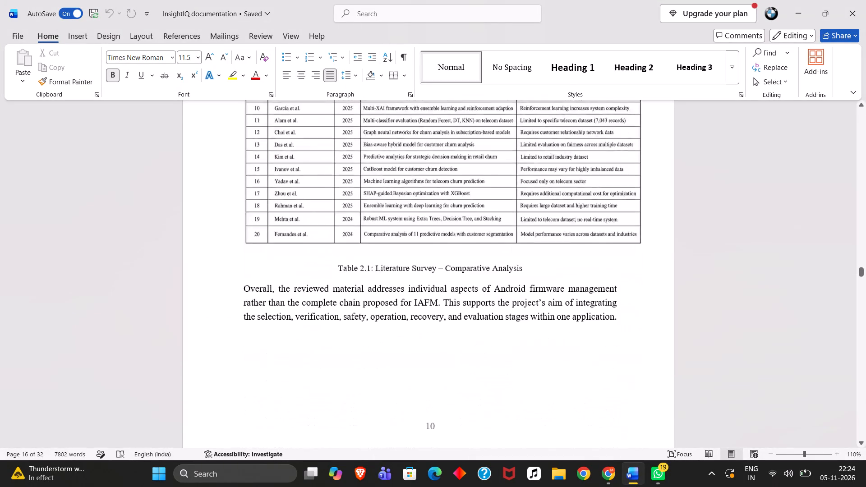
scroll(364, 291, down, 1)
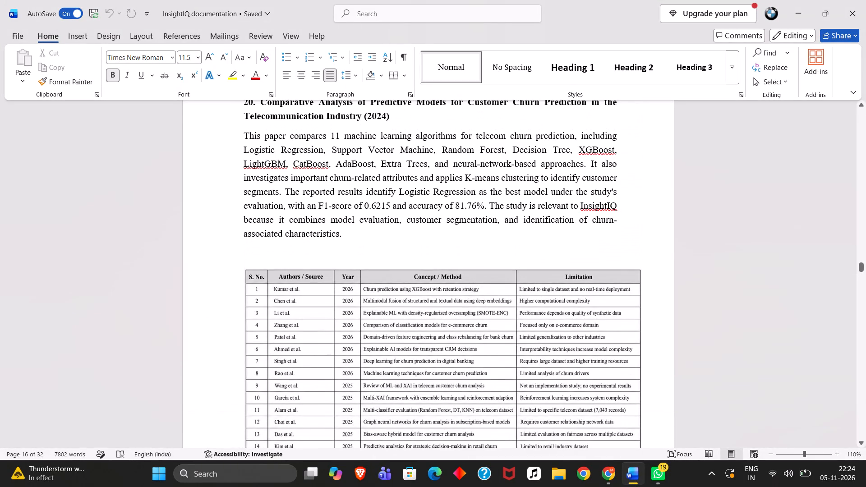
Examine the literature survey's comparative analysis table (Table 2.1) and read on through the frontend, dataset and development tool descriptions.
scroll(364, 291, down, 2)
scroll(416, 326, down, 1)
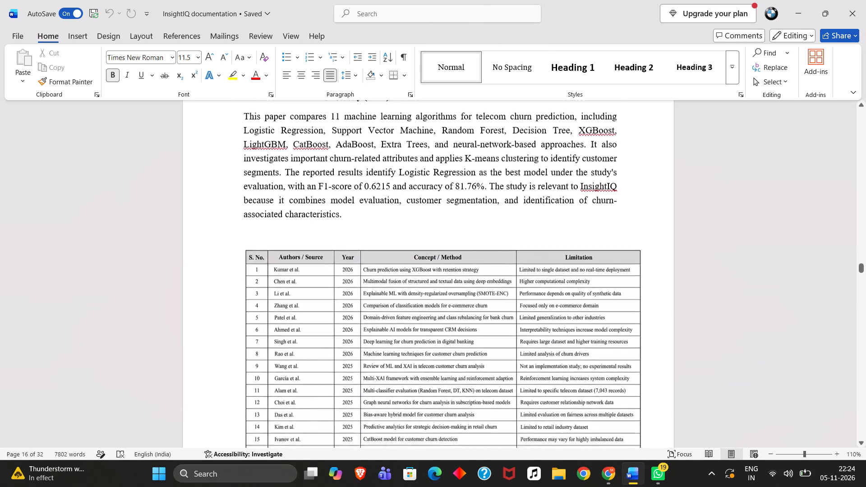
scroll(416, 326, down, 1)
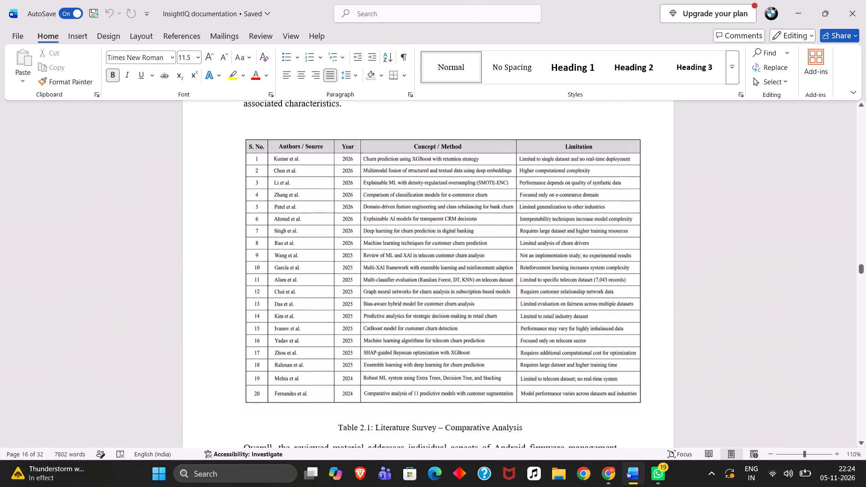
scroll(416, 326, down, 1)
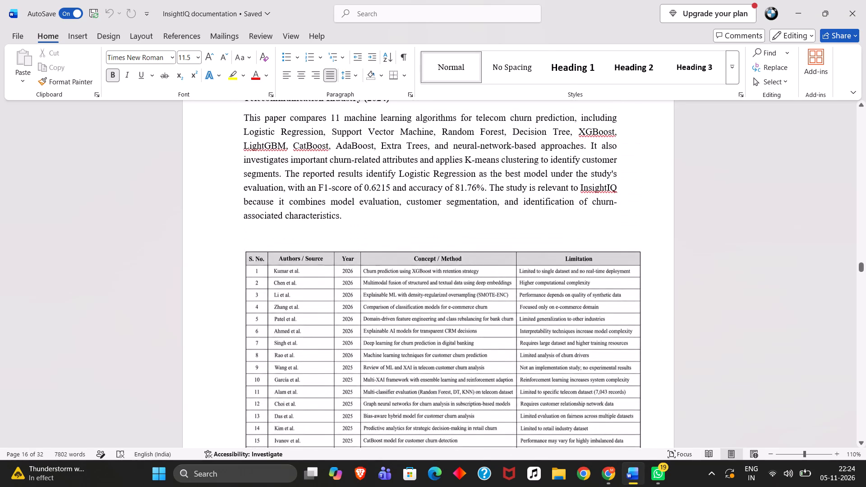
scroll(416, 326, down, 4)
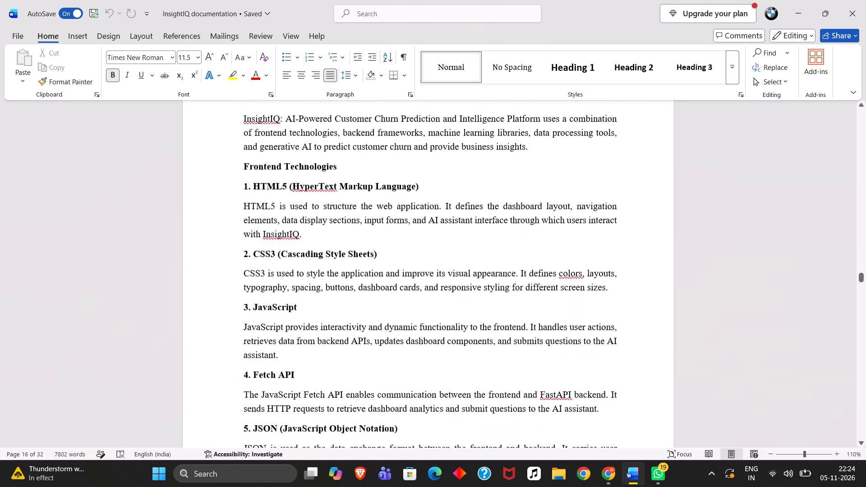
scroll(416, 326, down, 8)
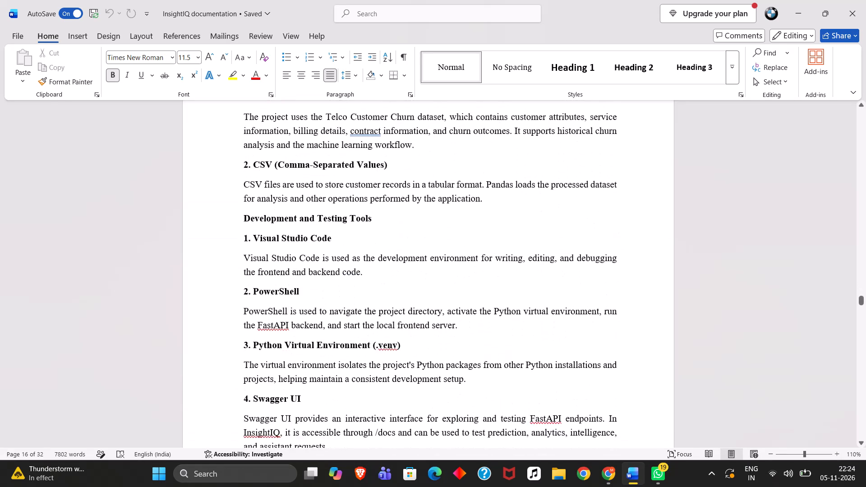
Review the Design and Methodology chapter, covering the system design, module descriptions and the numbered methodology stages.
scroll(416, 326, down, 8)
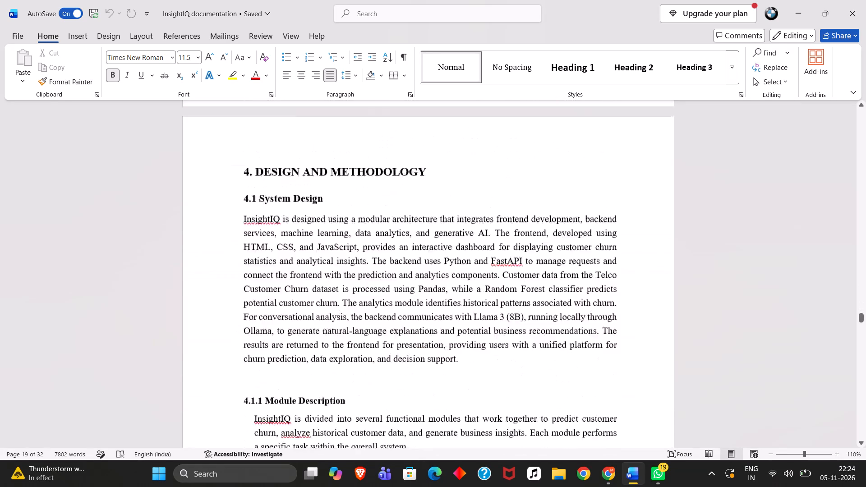
scroll(416, 326, down, 5)
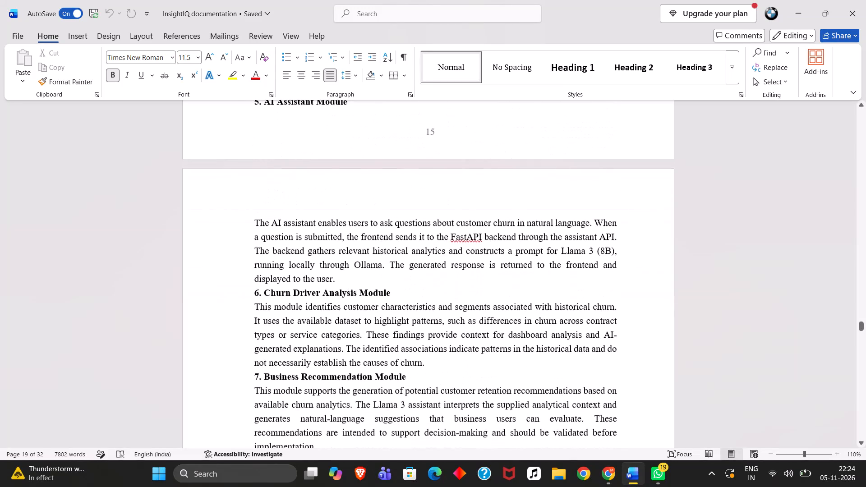
scroll(416, 326, down, 6)
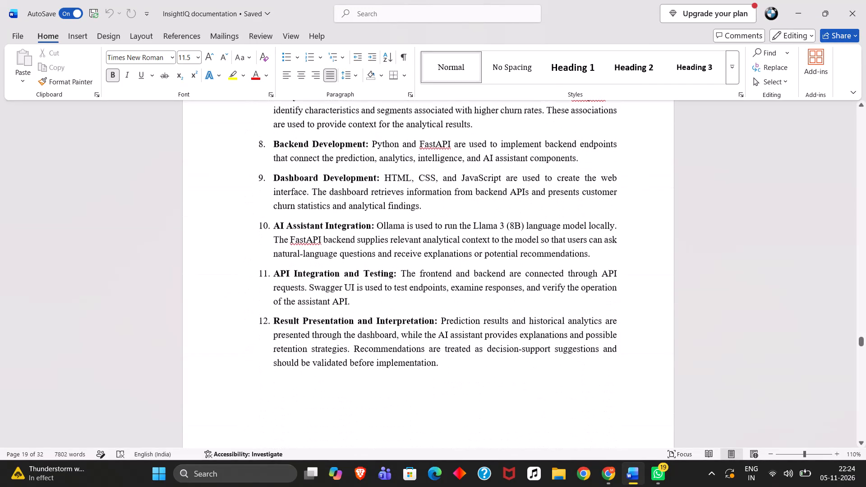
Check the Software Requirements and Hardware Requirements tables in section 4.3, up to the start of the UML Diagrams chapter.
scroll(416, 326, down, 3)
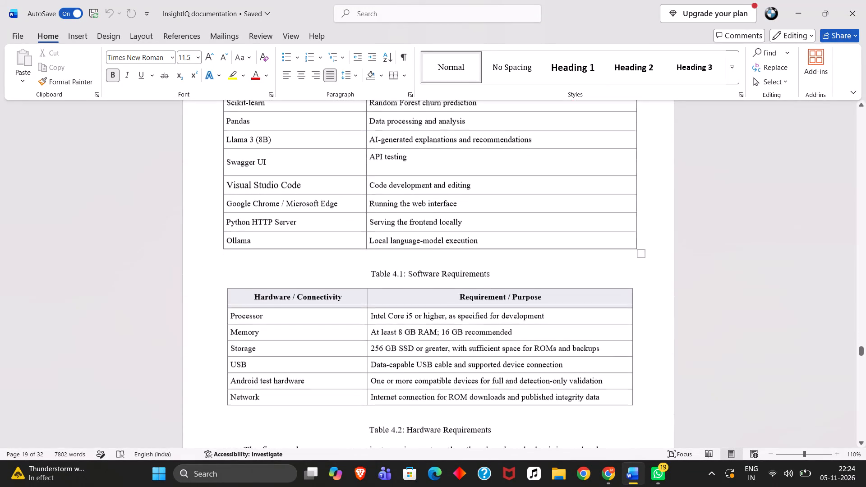
scroll(416, 326, down, 2)
scroll(416, 326, up, 1)
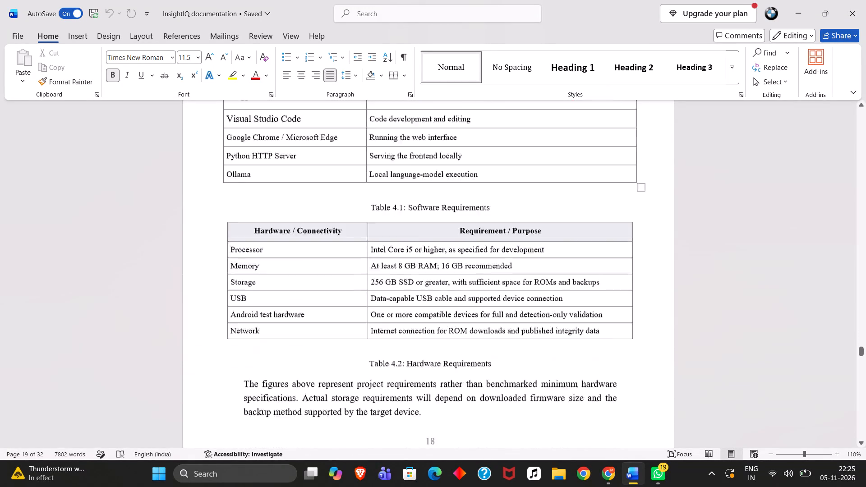
scroll(416, 326, up, 1)
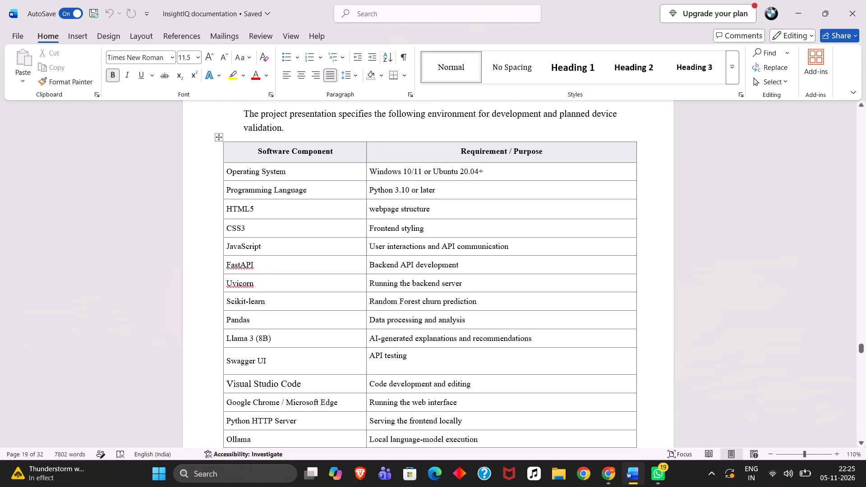
scroll(484, 289, down, 5)
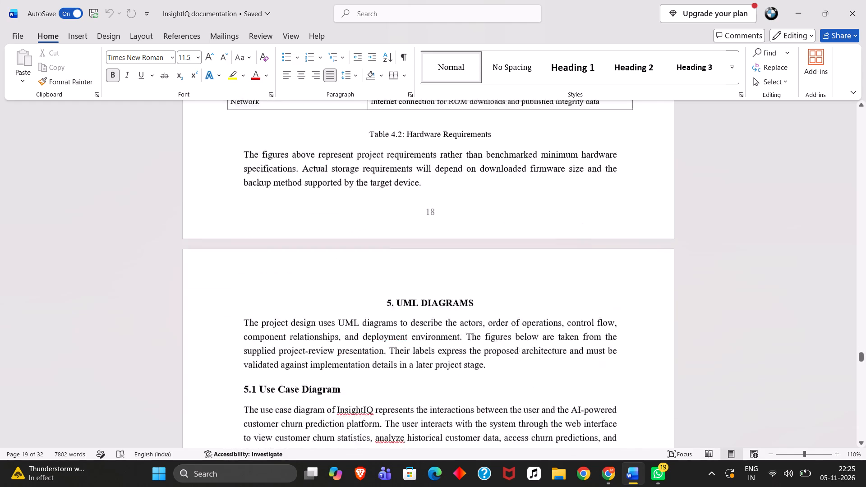
Look through the UML diagrams, from the use case to the deployment diagram, and the numbered references at the report's end.
scroll(484, 289, down, 6)
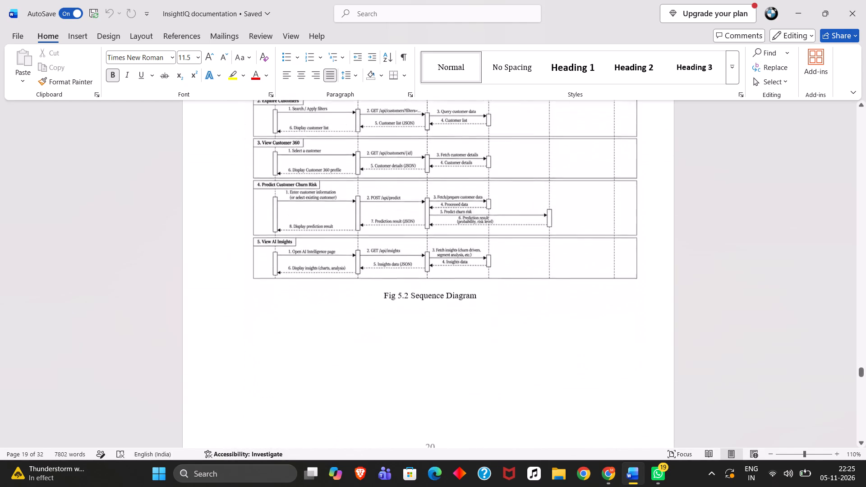
scroll(484, 289, down, 10)
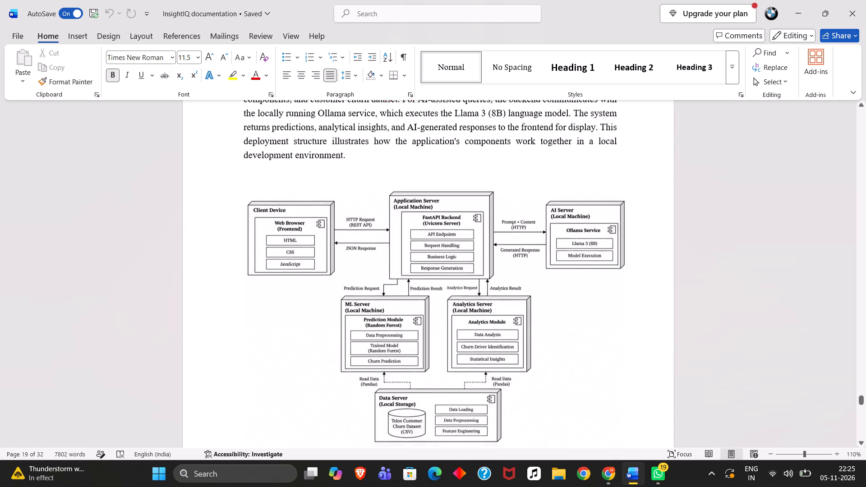
scroll(484, 289, down, 8)
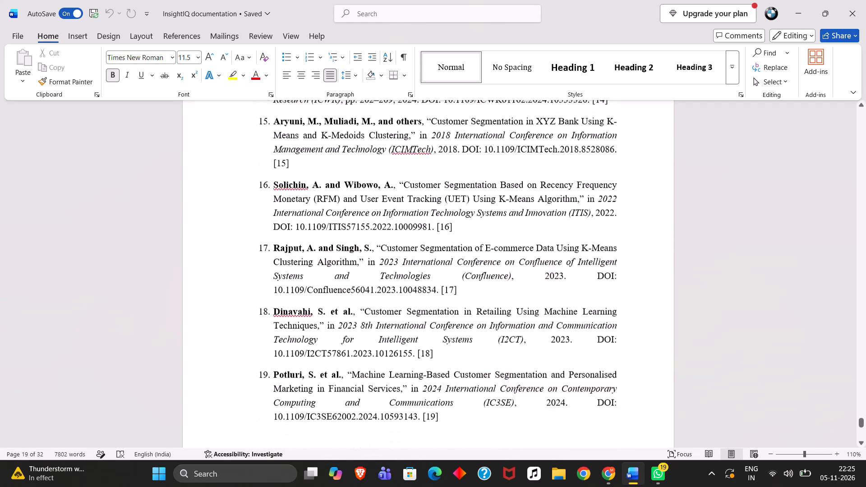
scroll(484, 289, down, 6)
Return to the title page and recheck the front matter, including the Certificate, the List of Tables and the table of contents.
scroll(484, 289, up, 20)
scroll(484, 289, up, 13)
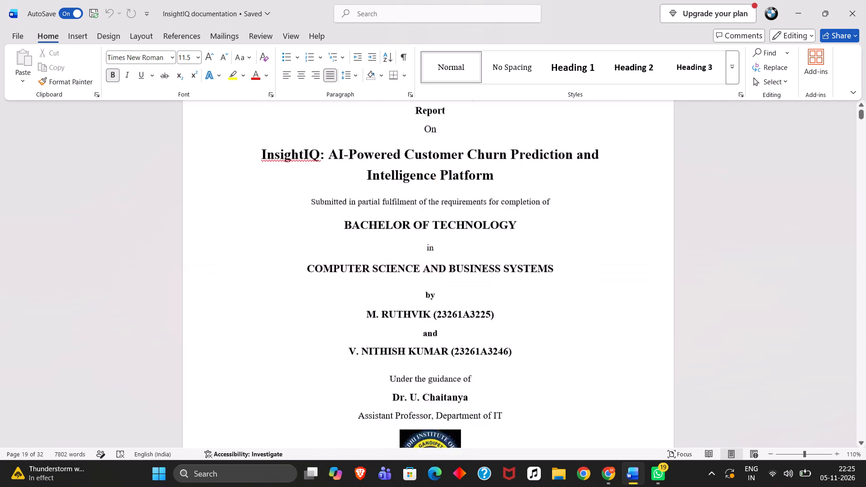
scroll(484, 289, up, 2)
scroll(484, 289, down, 2)
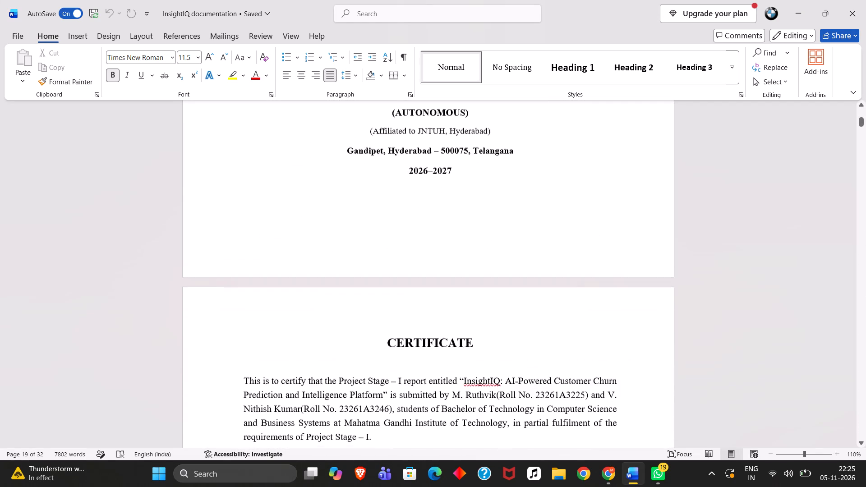
scroll(484, 289, down, 3)
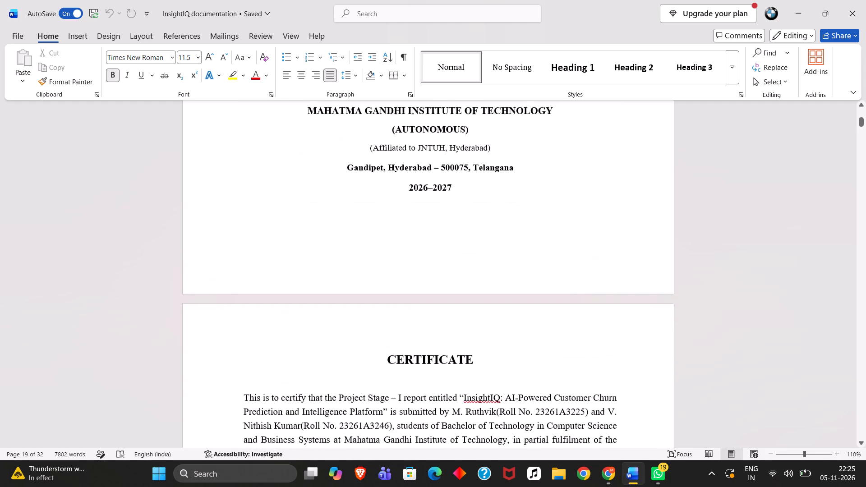
scroll(484, 289, down, 3)
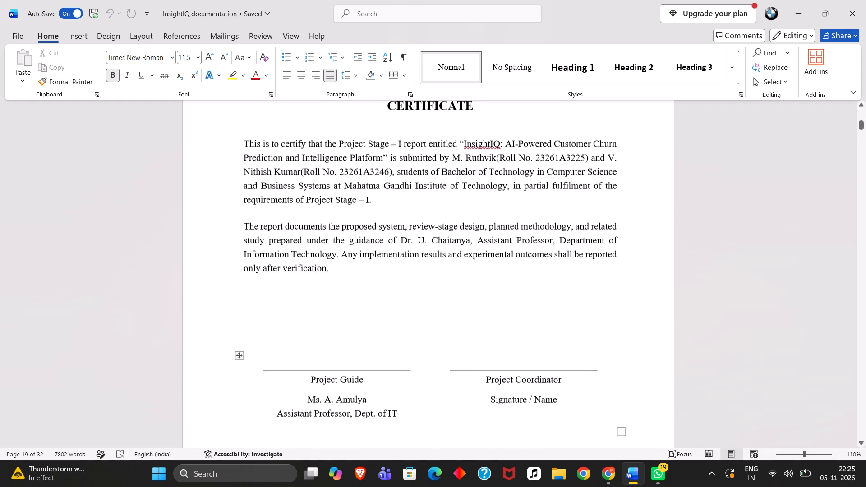
scroll(484, 289, down, 6)
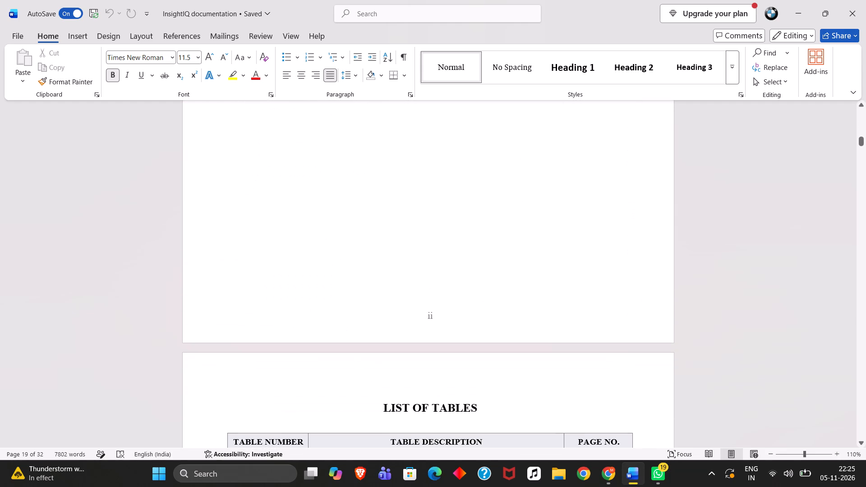
scroll(484, 289, down, 1)
click(861, 136)
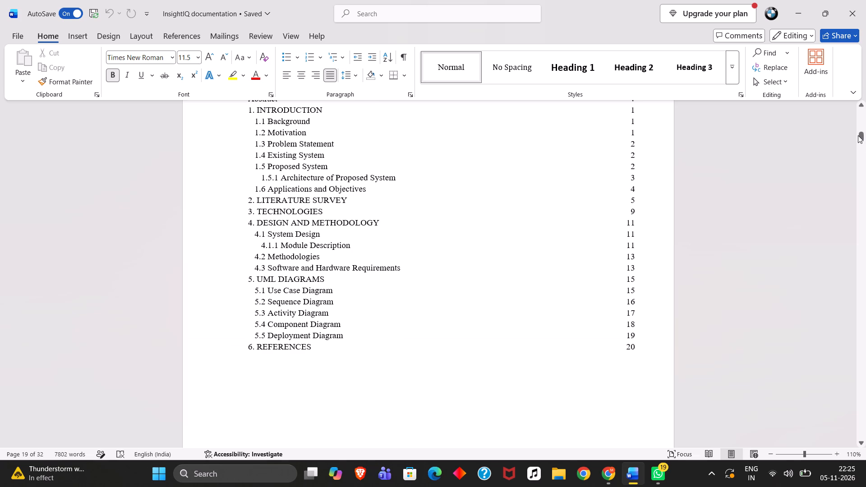
Jump to the end of the report and look back through the references and UML diagrams to the end of the methodology.
drag(861, 137, 822, 486)
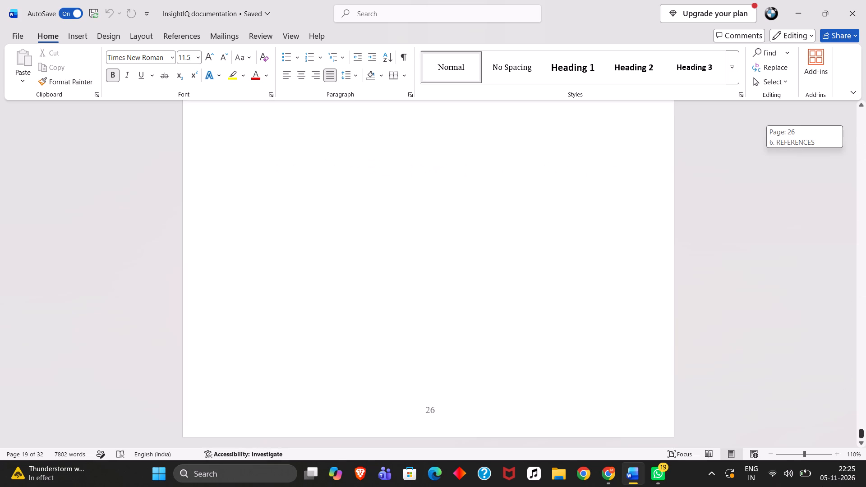
drag(822, 486, 822, 472)
scroll(454, 239, up, 6)
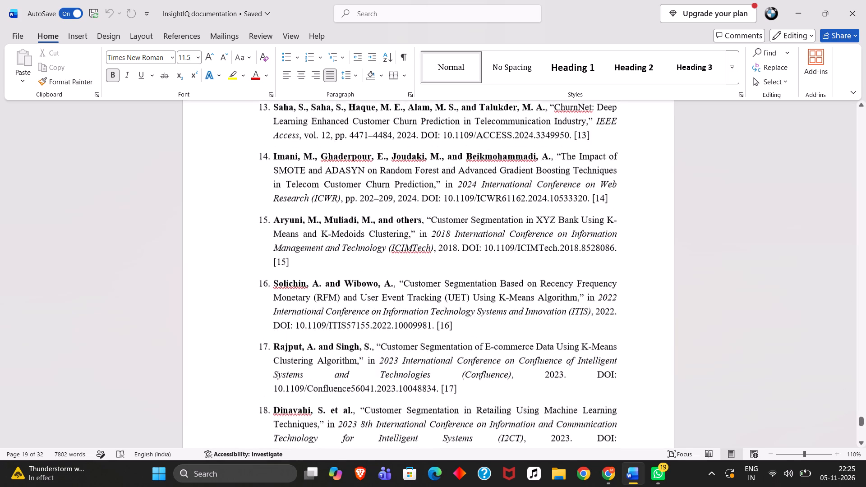
scroll(454, 239, up, 10)
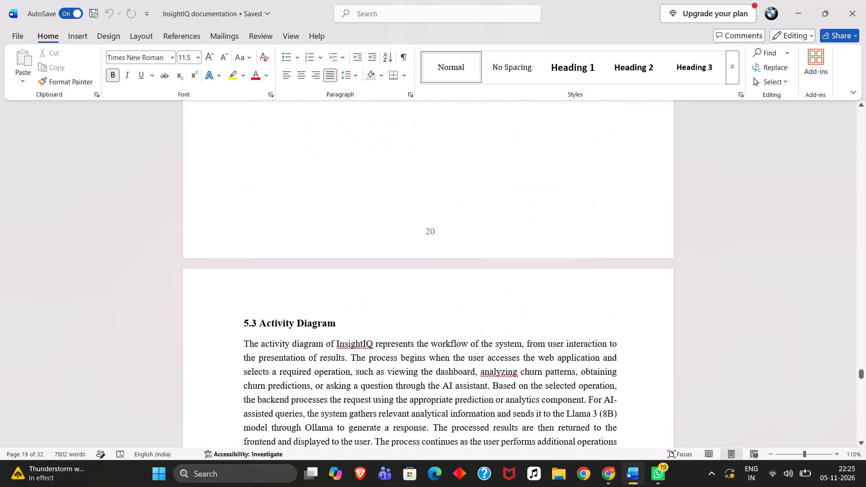
scroll(454, 239, up, 4)
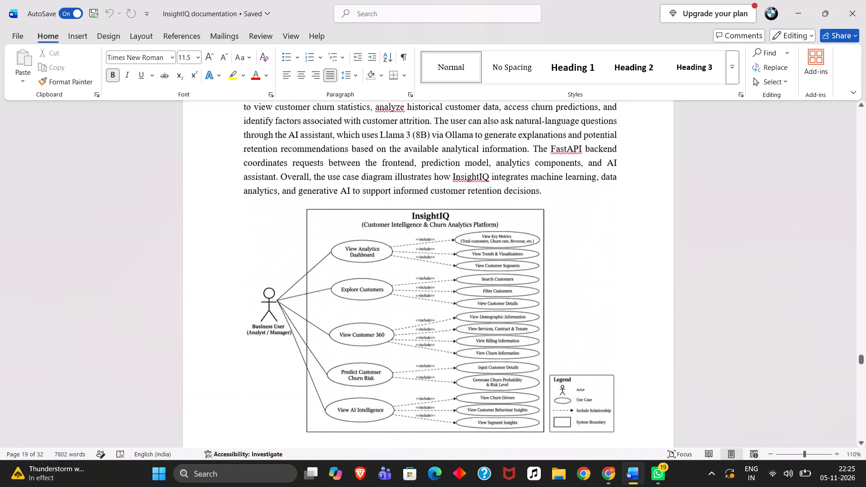
scroll(454, 239, up, 3)
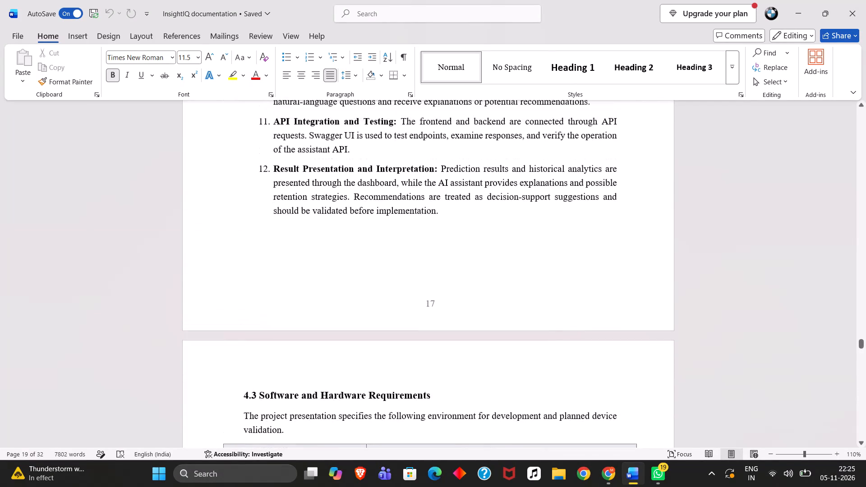
Go back through the literature survey paper summaries to Applications and Objectives and section 1.5.1 on the proposed system's architecture.
scroll(454, 239, up, 13)
scroll(454, 239, up, 8)
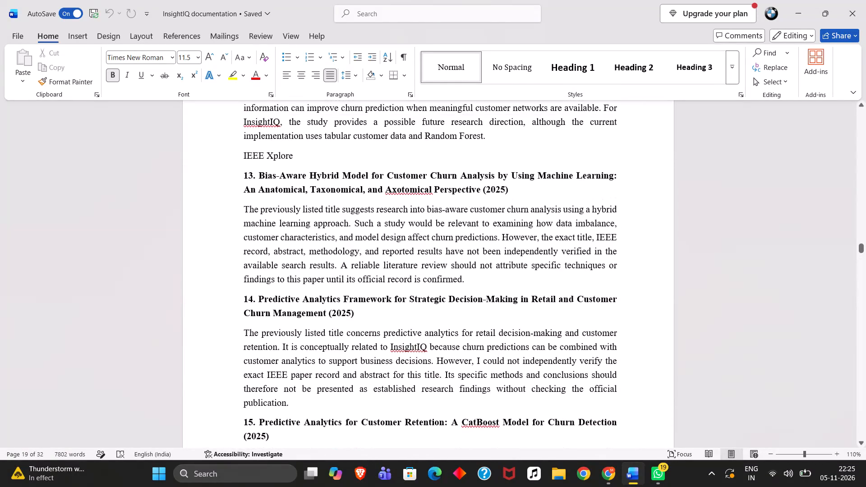
scroll(454, 239, up, 7)
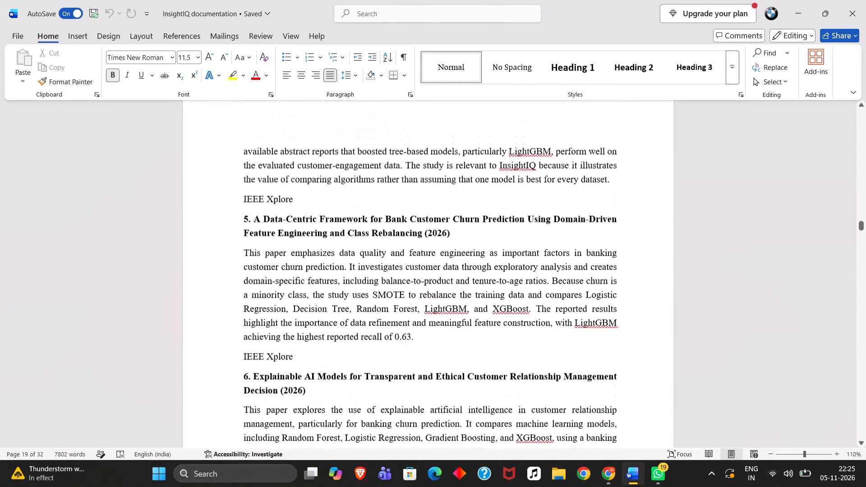
scroll(454, 239, up, 1)
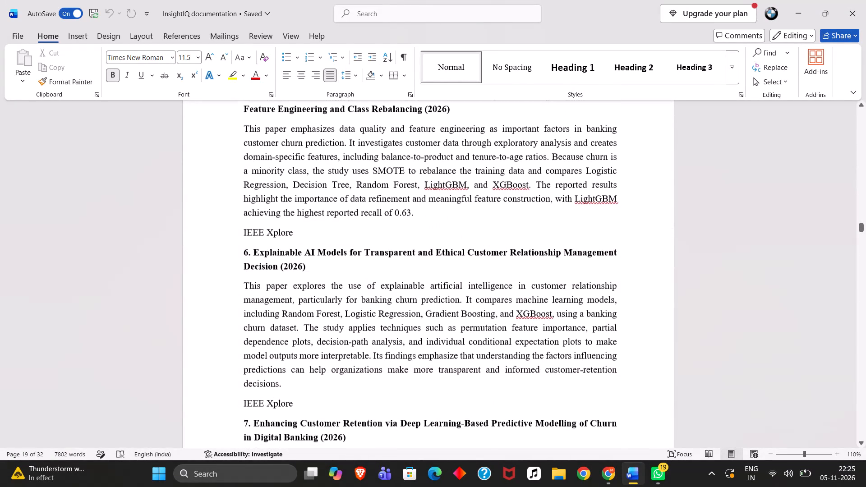
scroll(454, 239, up, 1)
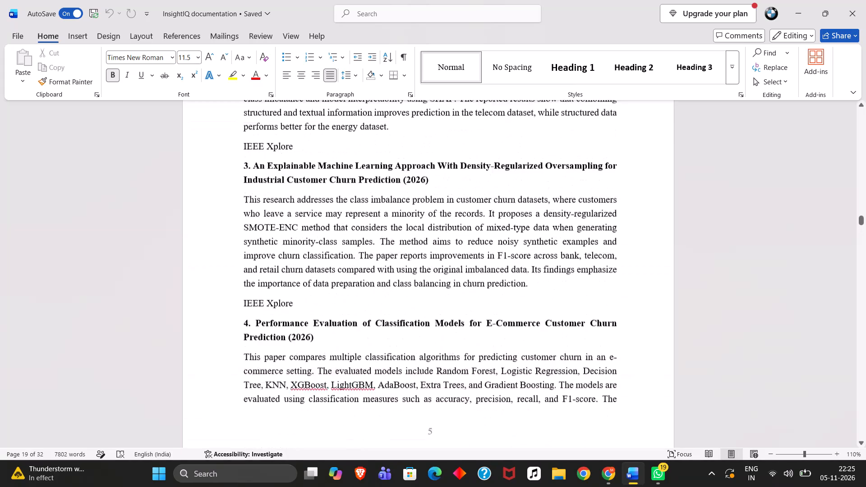
scroll(454, 239, up, 1)
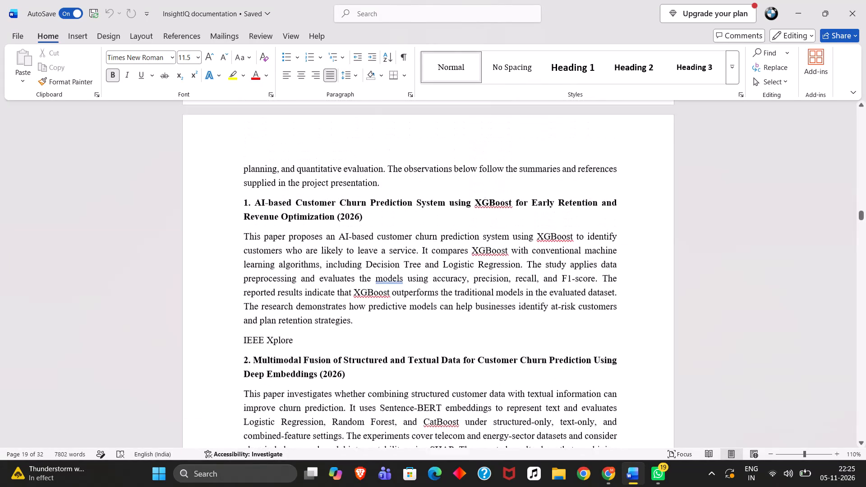
scroll(454, 239, up, 1)
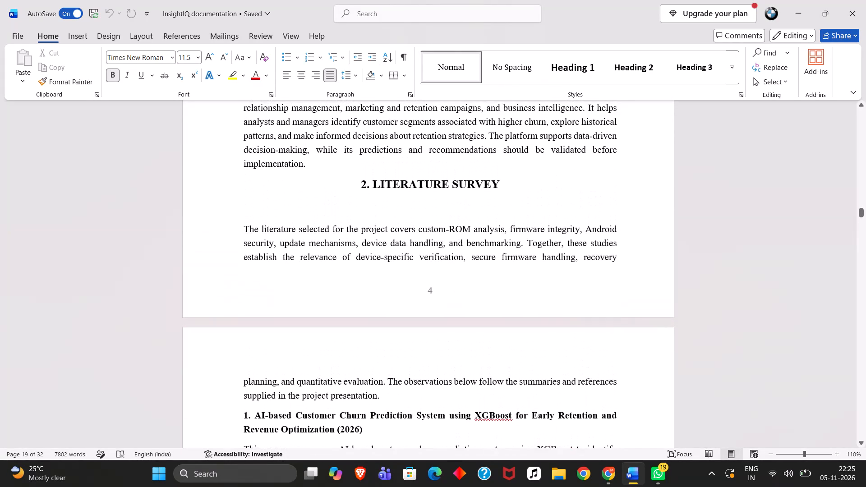
scroll(454, 239, up, 1)
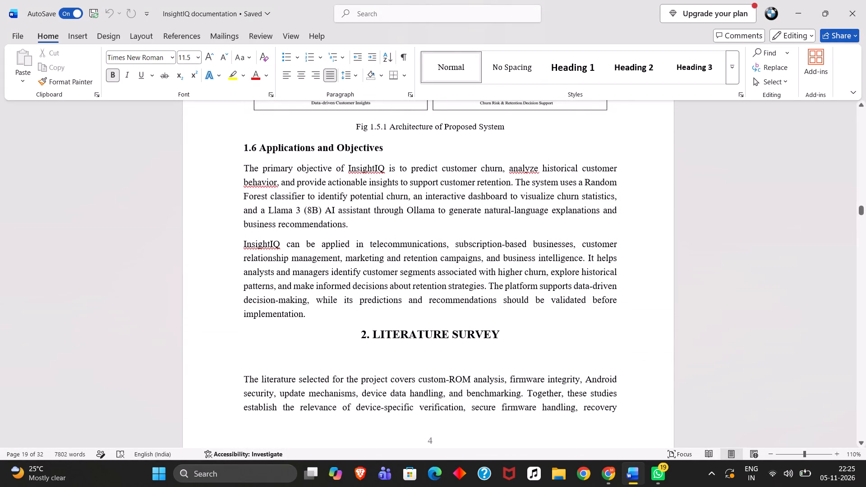
scroll(386, 218, up, 6)
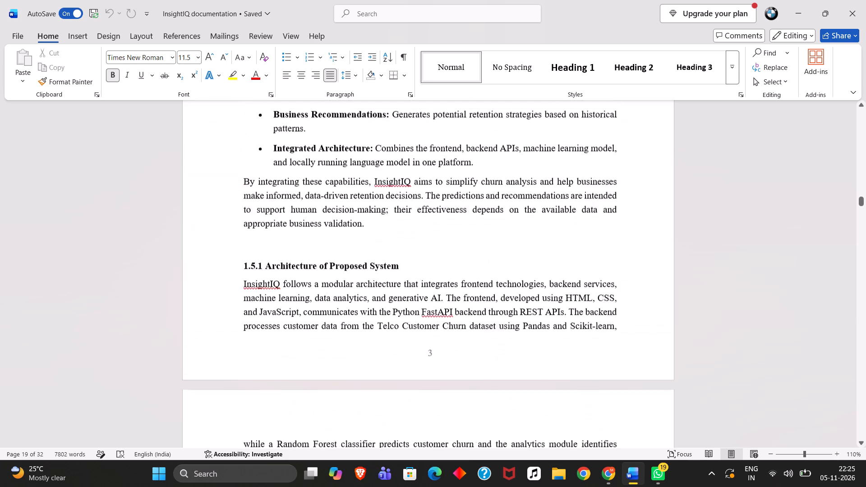
Insert five blank lines above the 2. LITERATURE SURVEY heading to push it onto a new page.
scroll(386, 218, down, 2)
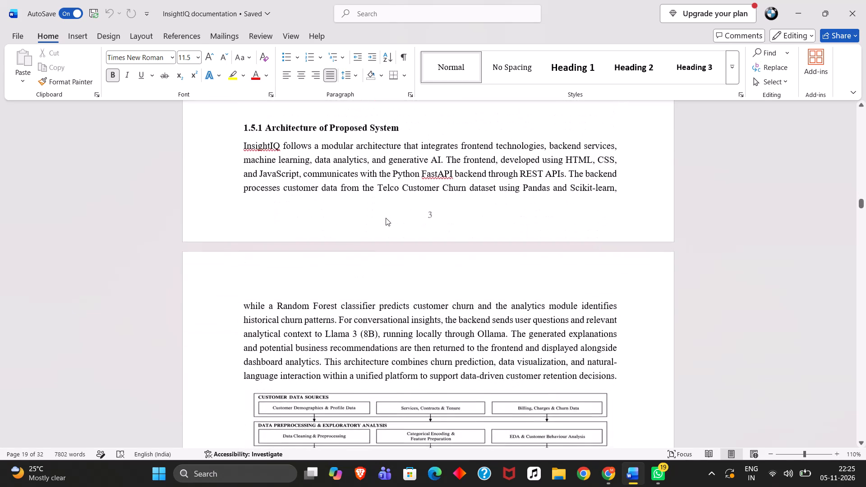
scroll(386, 218, down, 1)
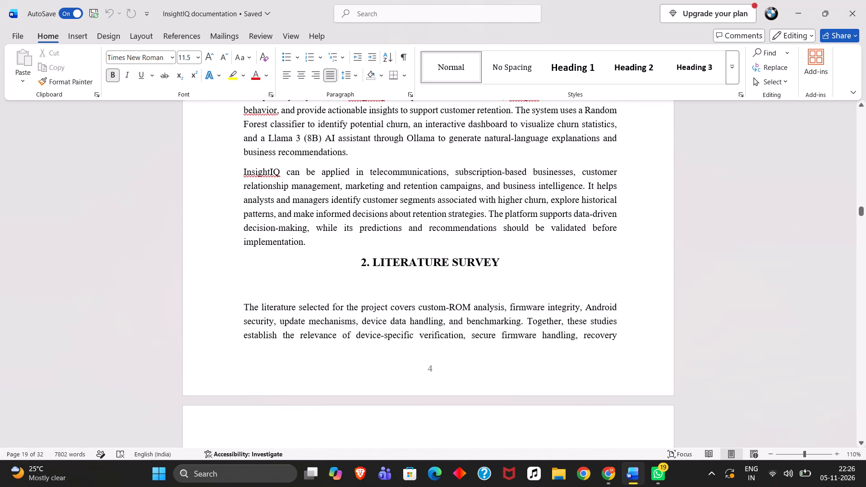
click(357, 252)
key(Return)
key(Return)
key(Return)
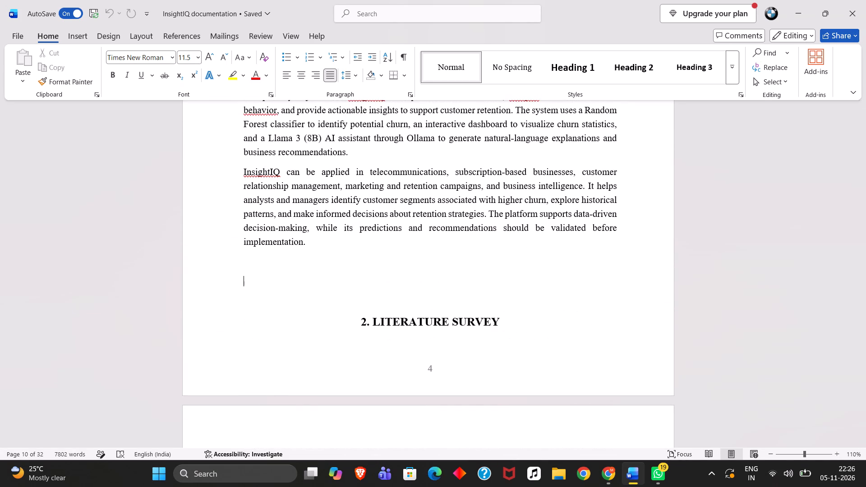
key(Return)
key(Return)
Look through the literature survey's paper summaries from 1 to 18, checking how they break across pages.
scroll(357, 252, down, 3)
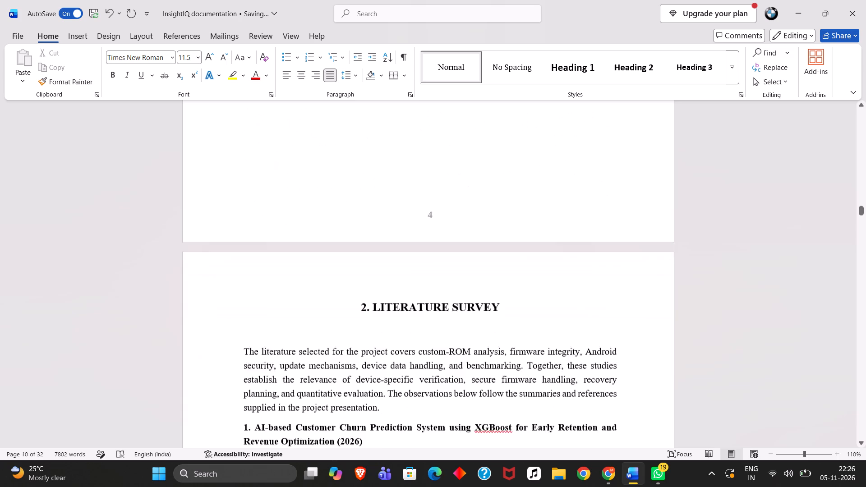
scroll(357, 252, down, 6)
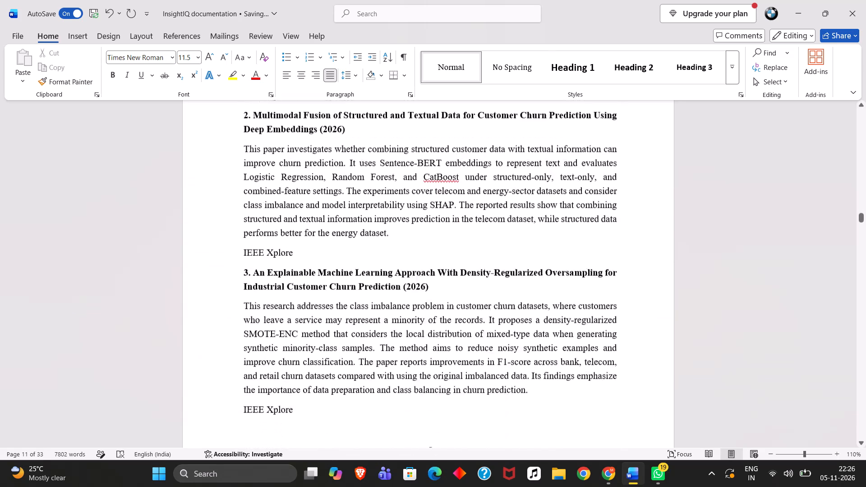
scroll(357, 252, down, 1)
scroll(357, 252, up, 1)
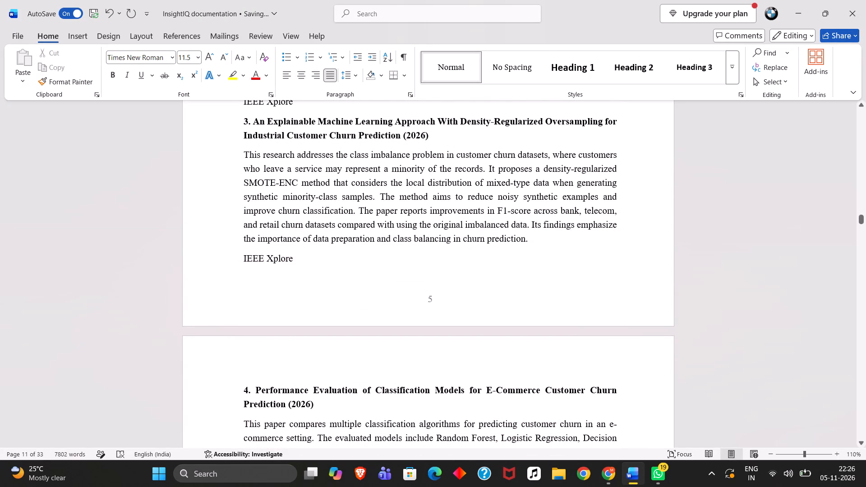
click(303, 263)
scroll(303, 263, down, 2)
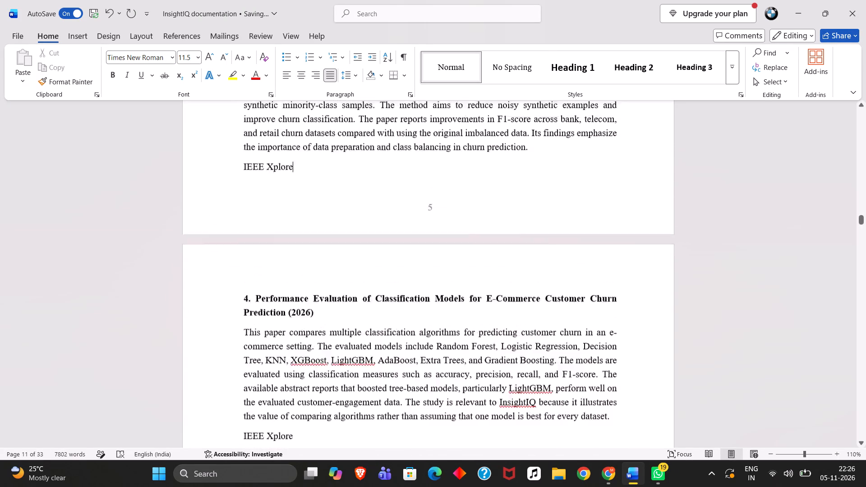
scroll(303, 263, down, 2)
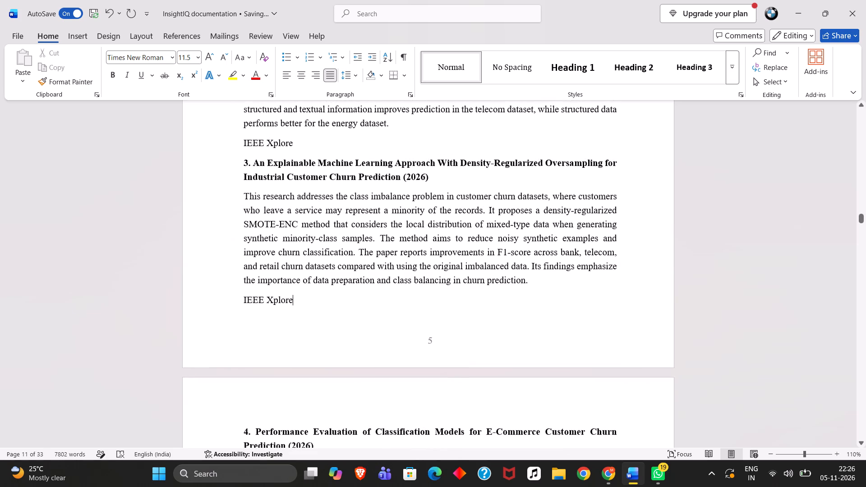
scroll(303, 263, down, 2)
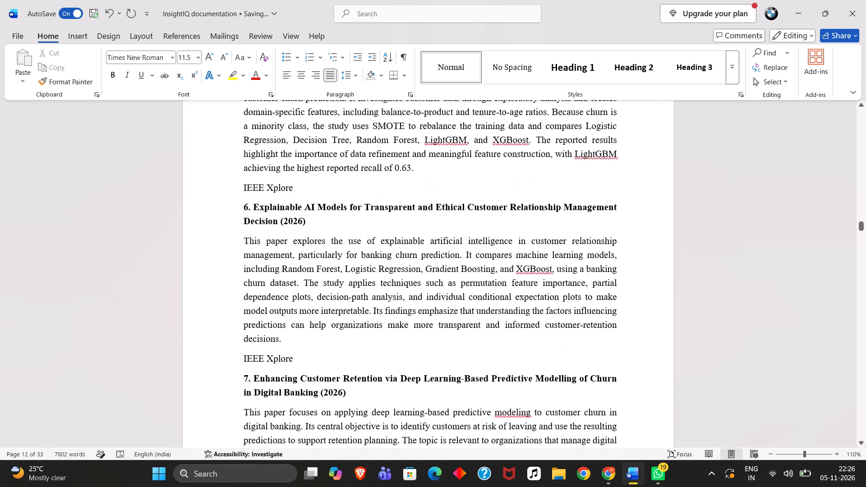
scroll(303, 263, down, 2)
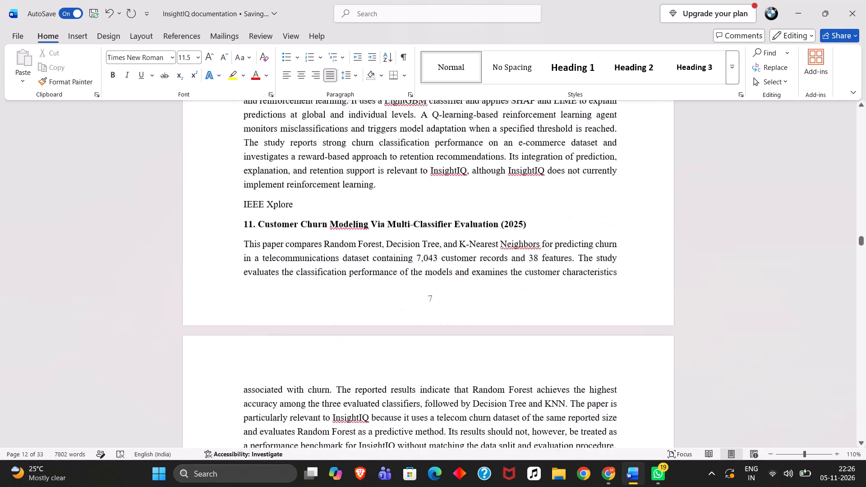
scroll(303, 263, down, 6)
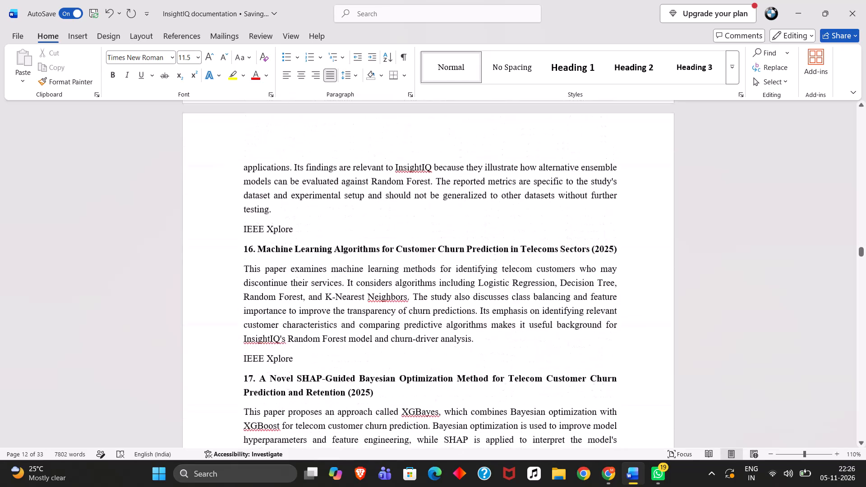
scroll(303, 263, down, 4)
Insert two blank lines after paper 18's IEEE Xplore line to move paper 19's heading onto the next page with its summary.
scroll(303, 263, up, 1)
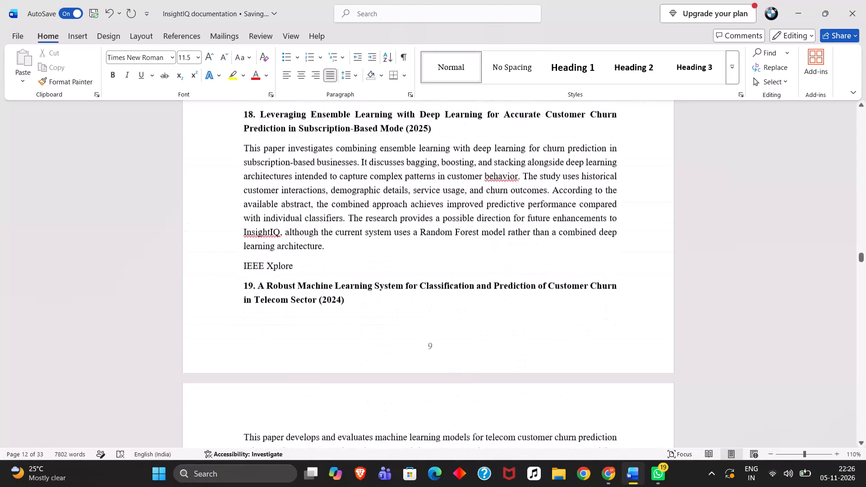
scroll(303, 263, up, 2)
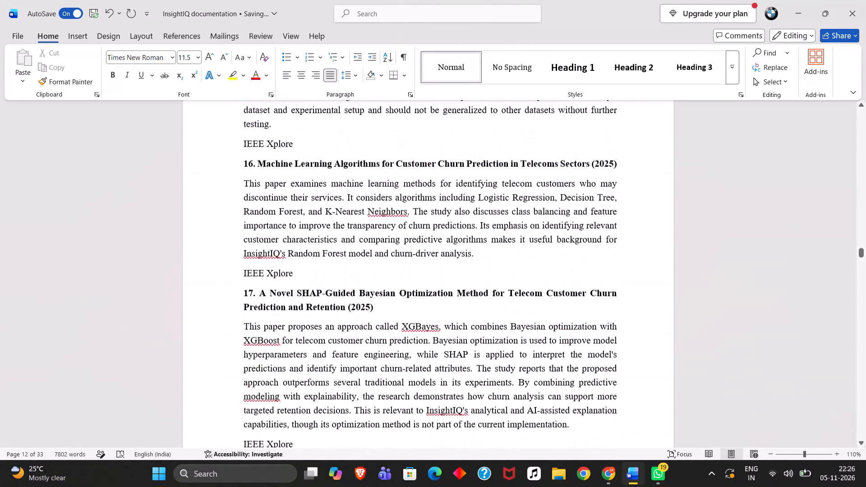
scroll(299, 329, down, 1)
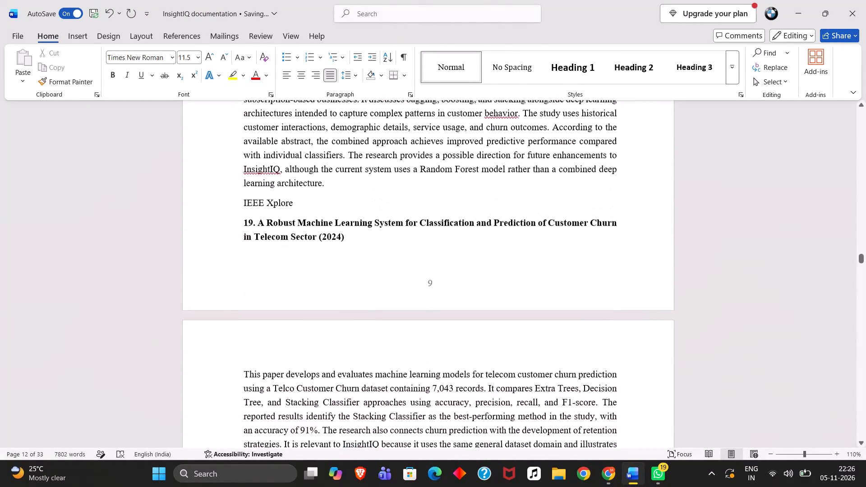
click(299, 201)
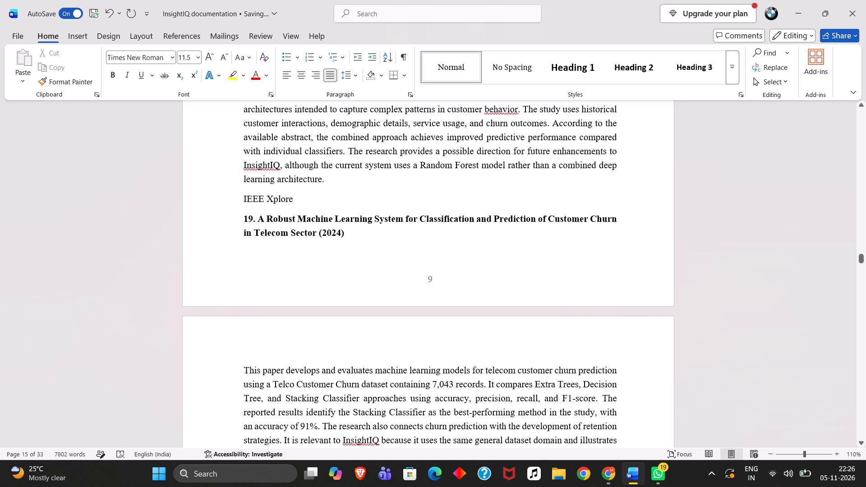
key(Return)
key(Return)
Examine the layout from papers 19 and 20 through Table 2.1, Literature Survey – Comparative Analysis, to the start of the Technologies chapter.
scroll(299, 201, down, 4)
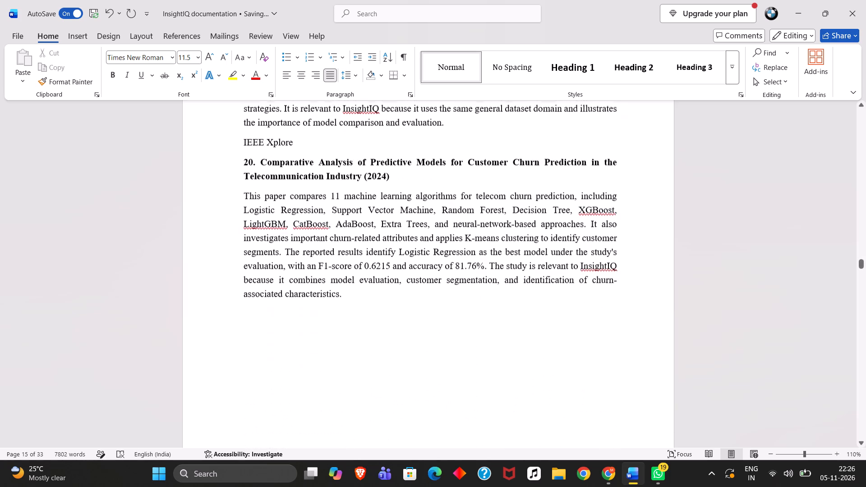
scroll(299, 201, down, 4)
scroll(299, 201, up, 1)
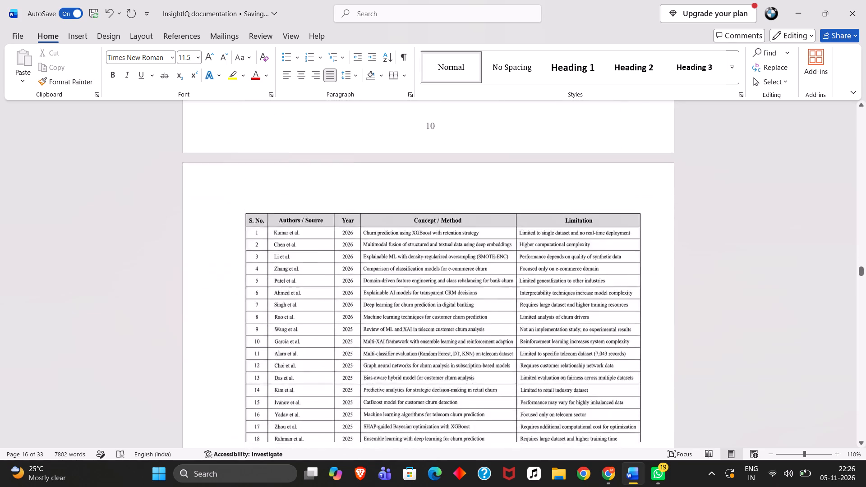
scroll(299, 201, up, 4)
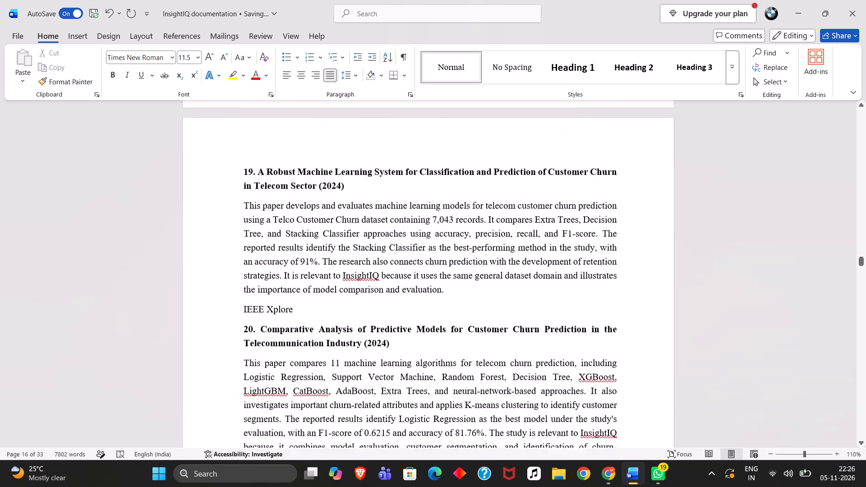
scroll(299, 201, down, 1)
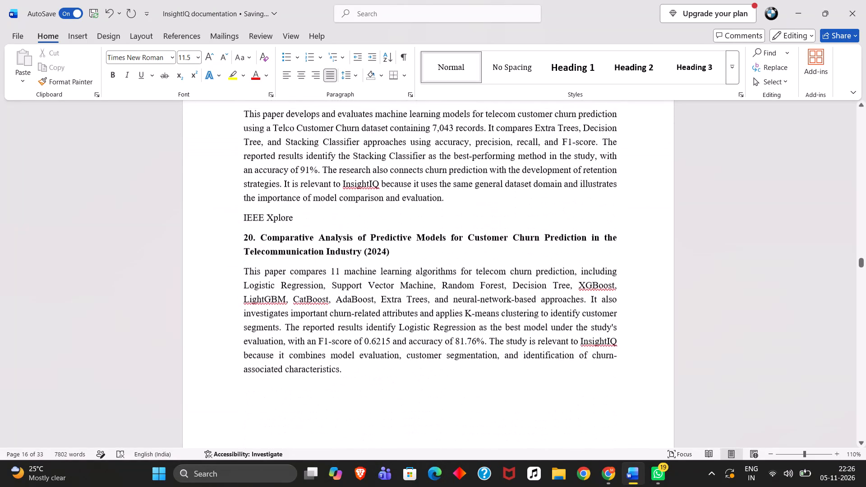
scroll(299, 201, down, 5)
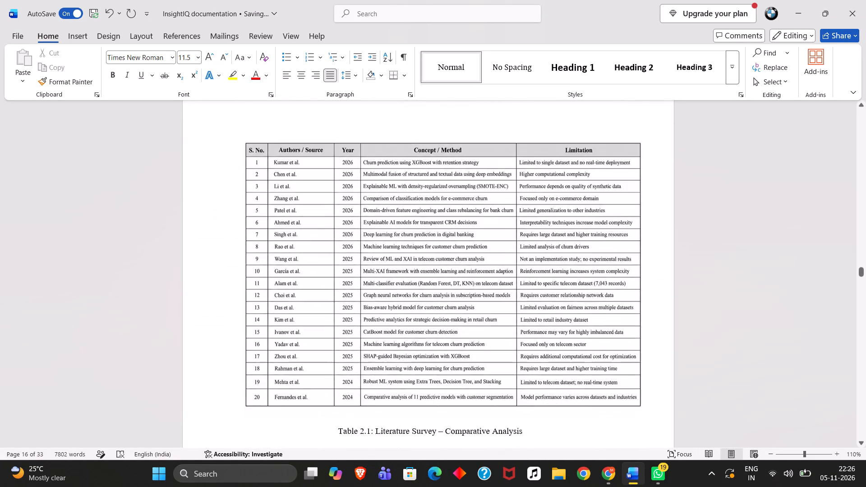
scroll(299, 201, down, 3)
scroll(299, 201, up, 1)
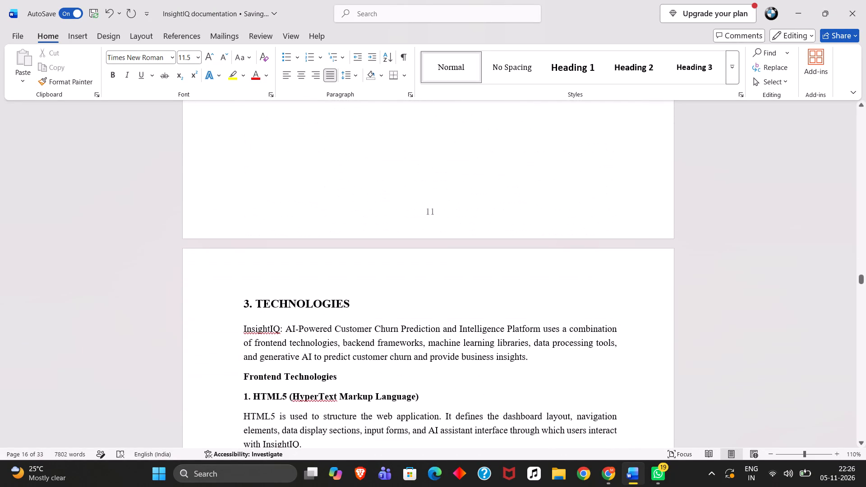
scroll(299, 201, up, 2)
scroll(299, 201, down, 2)
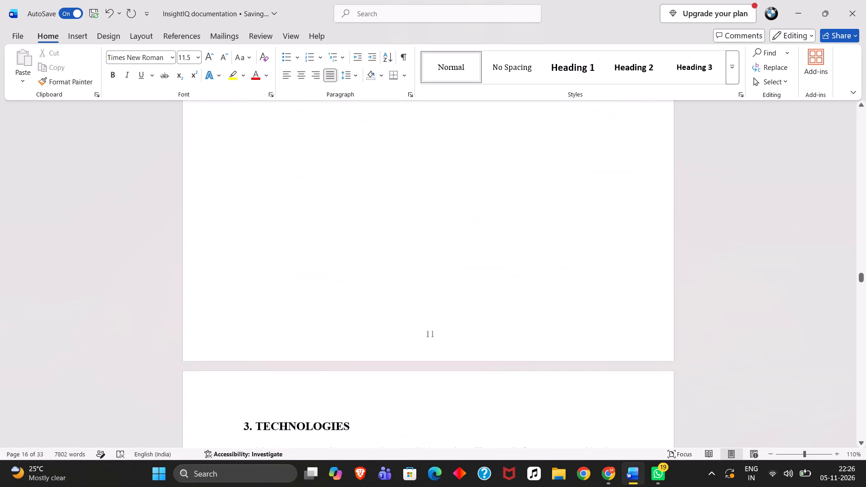
scroll(299, 201, down, 1)
scroll(299, 201, up, 2)
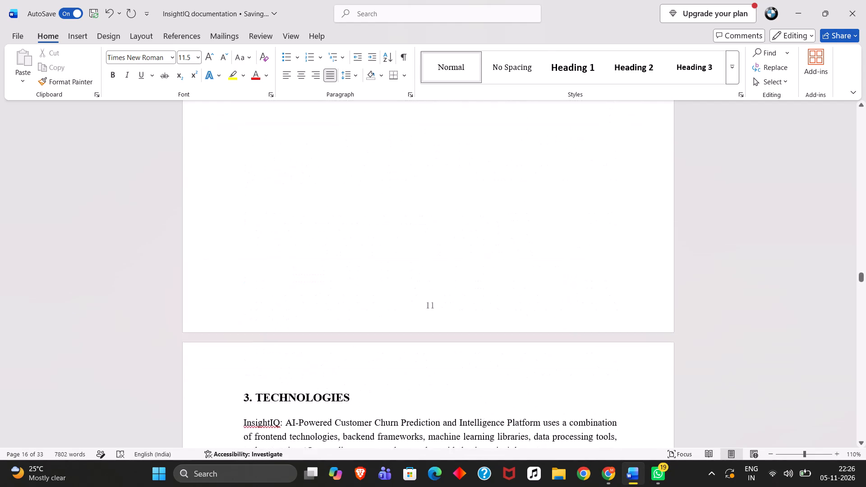
scroll(299, 201, up, 3)
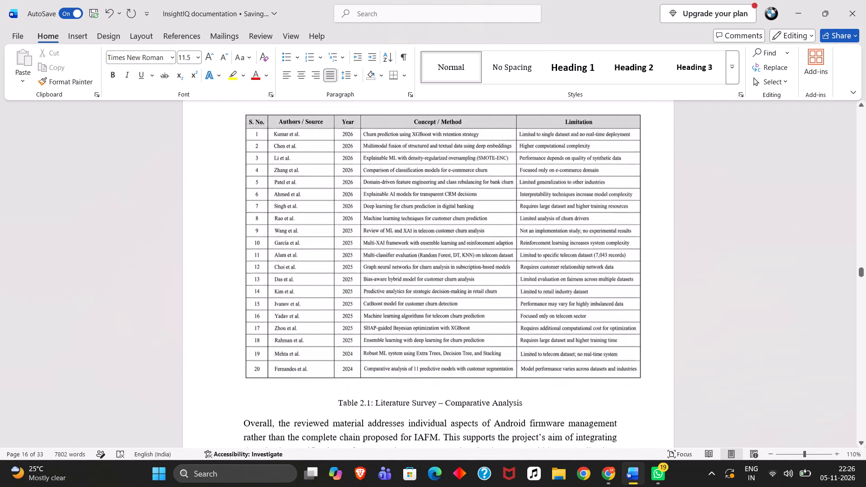
ctrl+scroll(358, 233, up, 3)
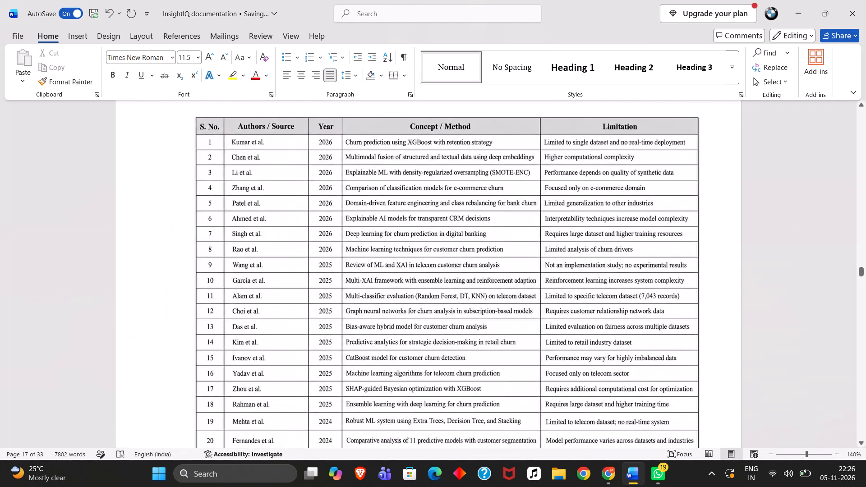
Look on through the Technologies chapter and the UML diagram sections to the end of the report.
ctrl+scroll(358, 233, down, 2)
scroll(358, 233, down, 4)
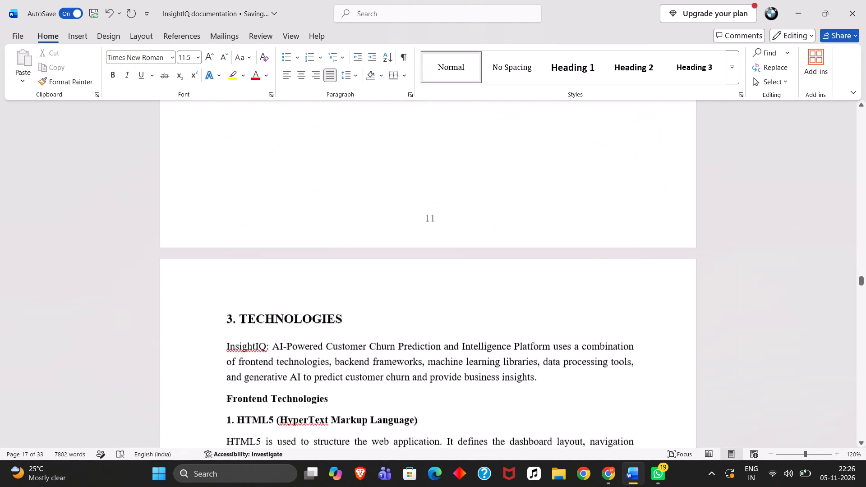
scroll(358, 233, down, 6)
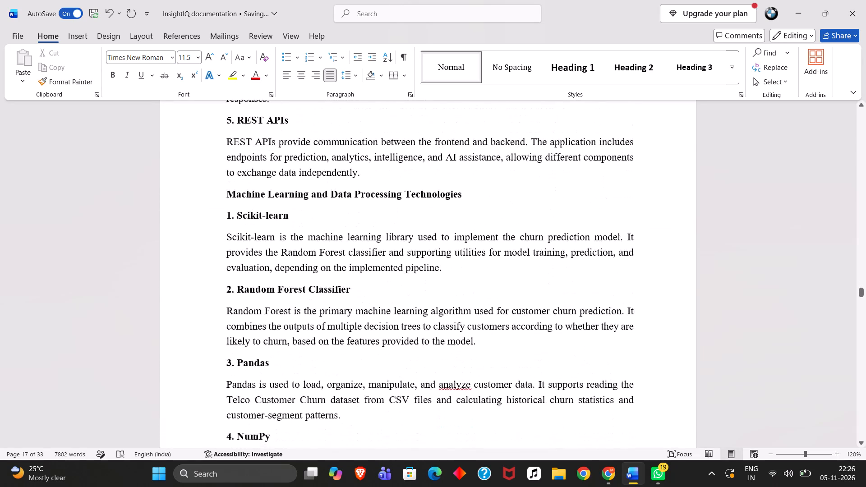
scroll(358, 233, down, 13)
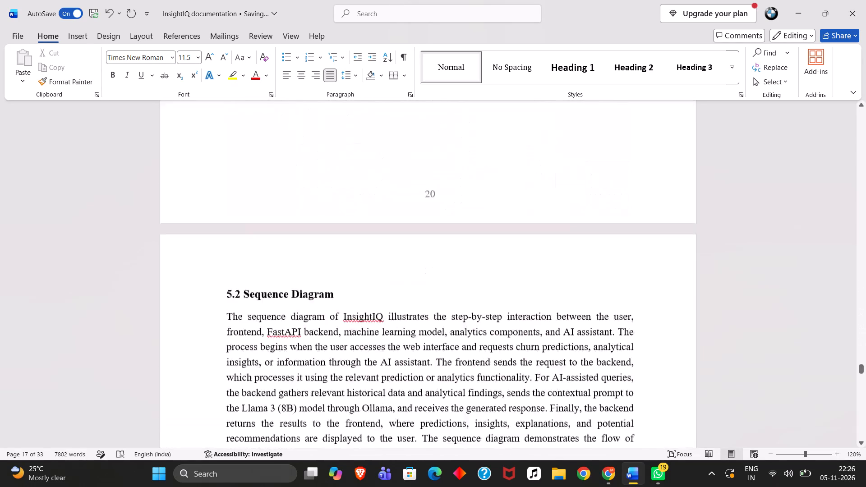
scroll(358, 233, down, 2)
Look back through the numbered references from the last entry to the start of the References chapter.
scroll(358, 233, up, 2)
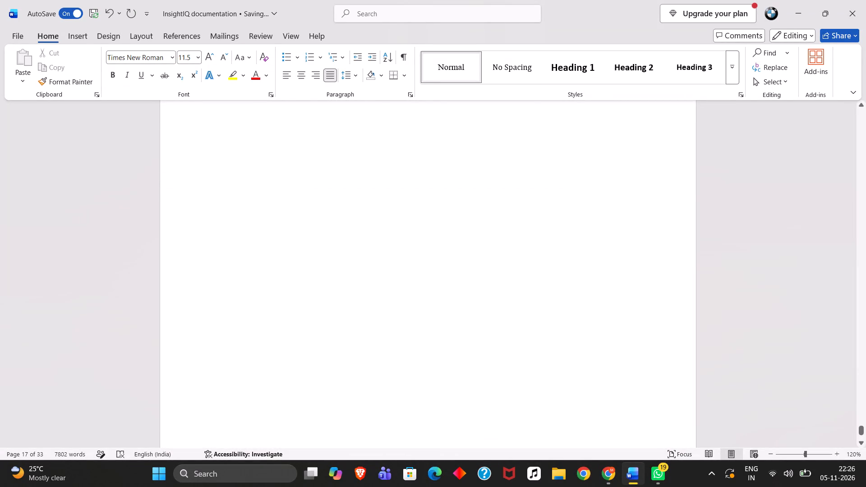
scroll(358, 233, up, 3)
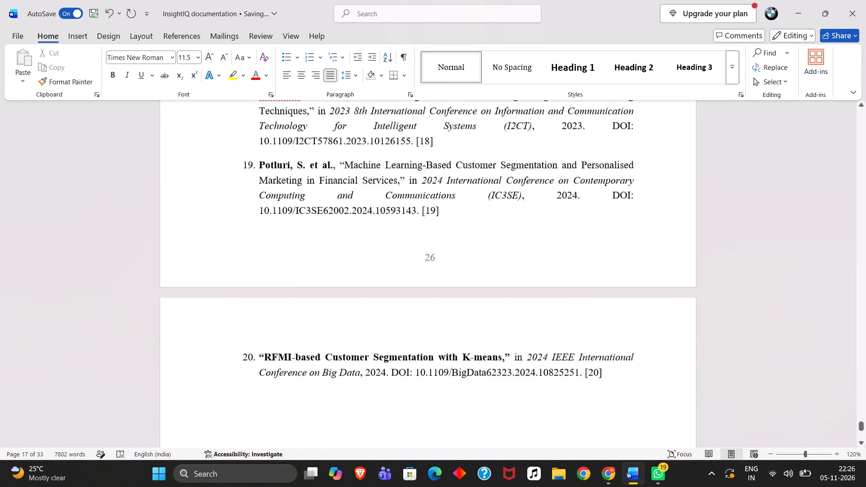
scroll(368, 202, up, 1)
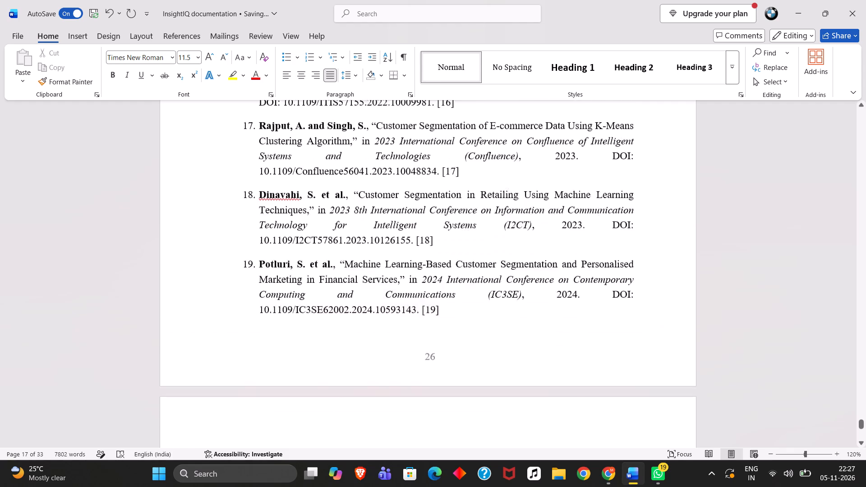
scroll(368, 202, up, 3)
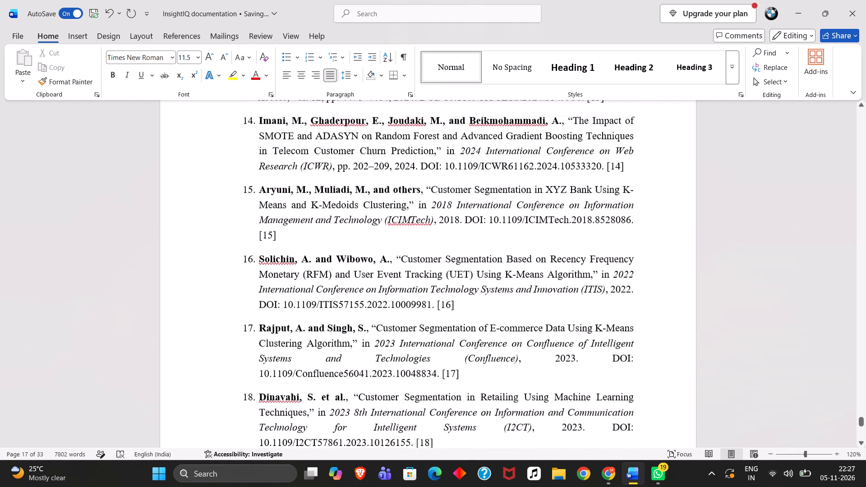
scroll(368, 202, up, 4)
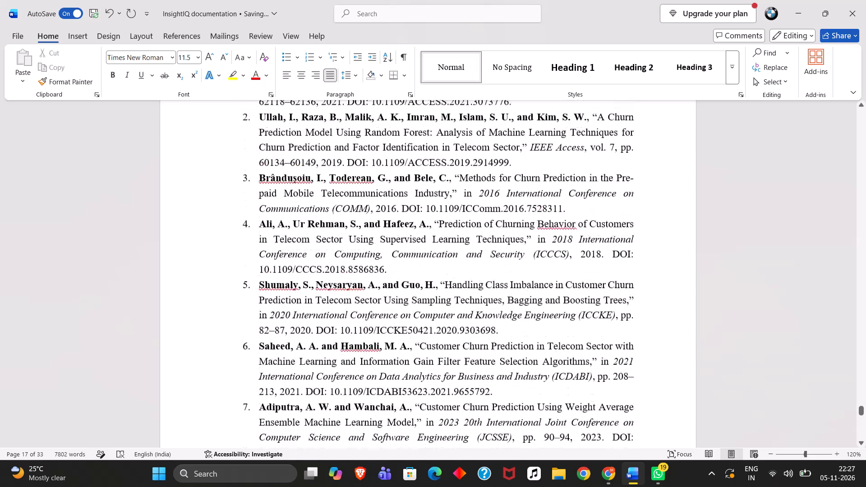
scroll(368, 202, up, 4)
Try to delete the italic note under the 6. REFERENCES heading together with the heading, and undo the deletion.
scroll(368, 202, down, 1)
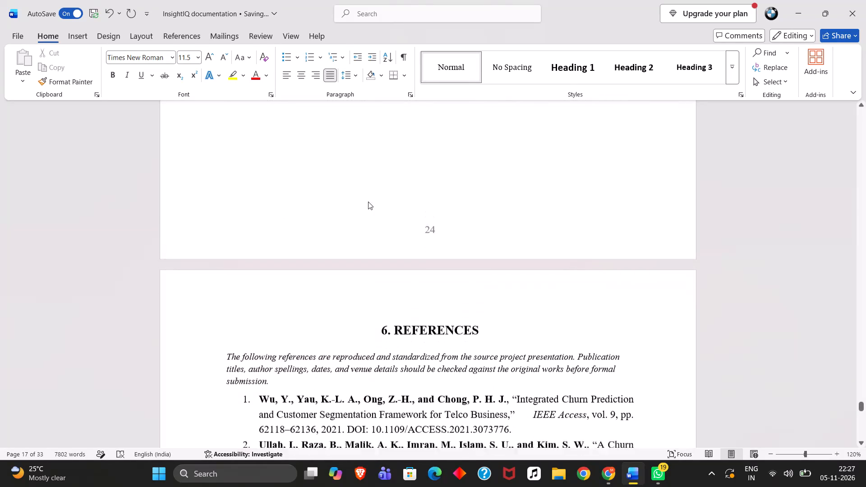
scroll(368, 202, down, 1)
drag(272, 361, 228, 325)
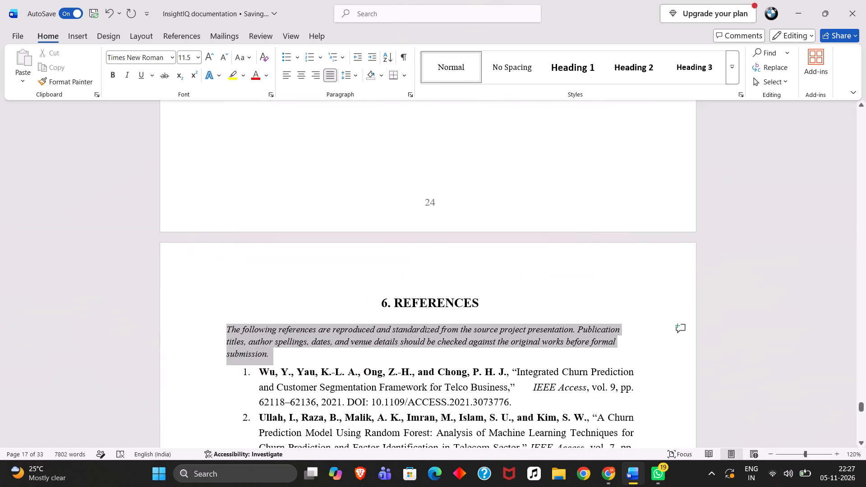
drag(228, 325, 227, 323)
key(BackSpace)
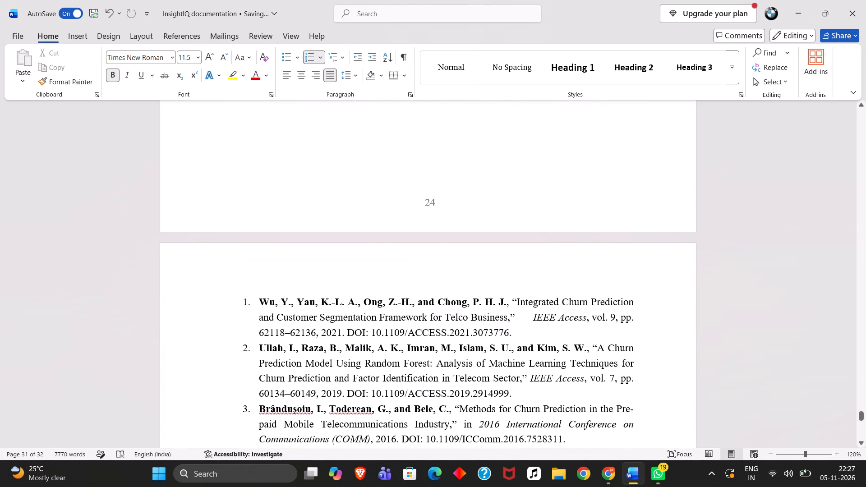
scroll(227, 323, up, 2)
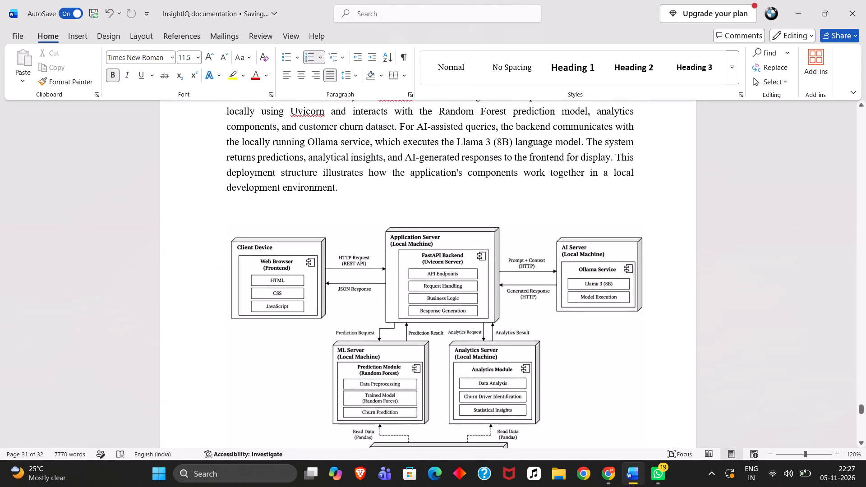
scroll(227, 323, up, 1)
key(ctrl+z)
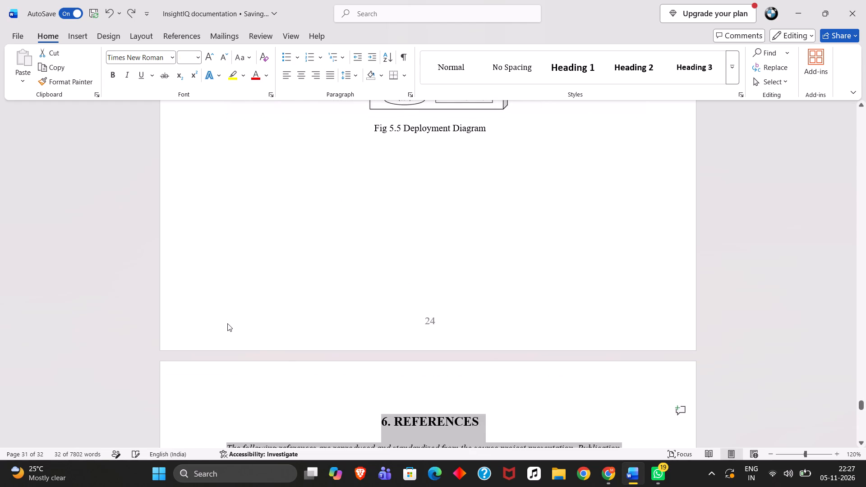
Delete only the three-line italic note between the 6. REFERENCES heading and the first reference, keeping the heading.
click(323, 382)
scroll(323, 382, down, 2)
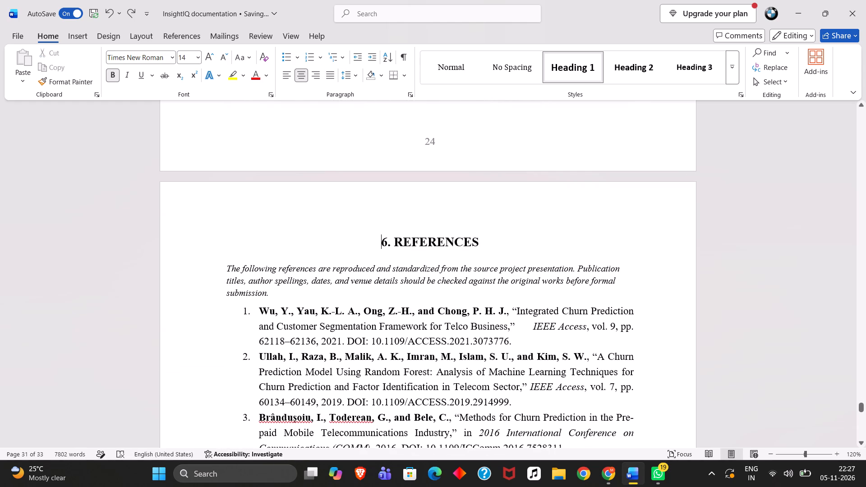
drag(281, 291, 221, 277)
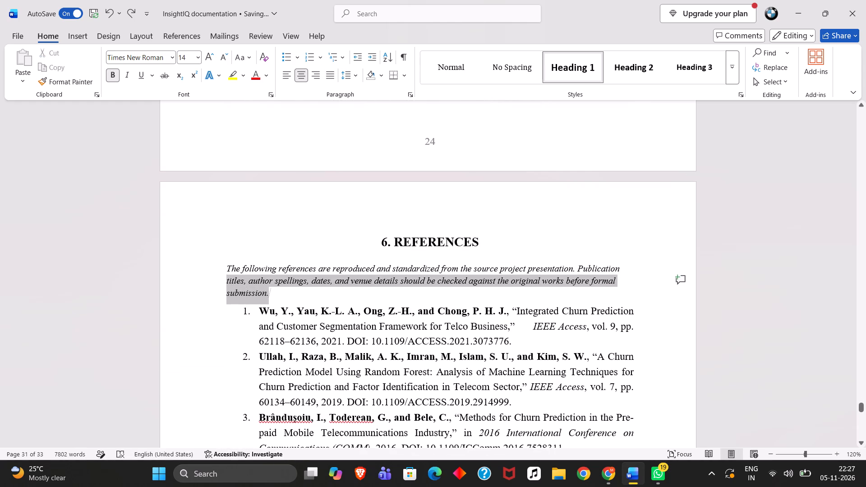
drag(221, 277, 227, 272)
key(BackSpace)
Select the empty line on the blank last page that follows reference 20.
scroll(227, 272, down, 1)
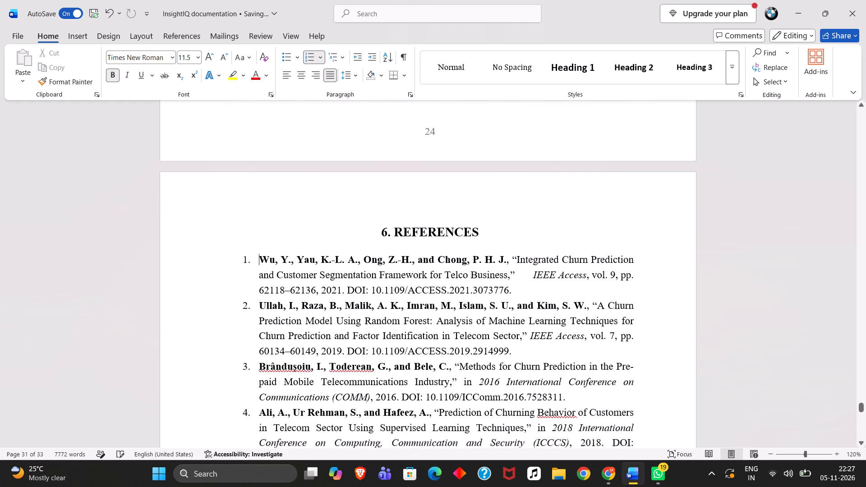
scroll(227, 272, down, 11)
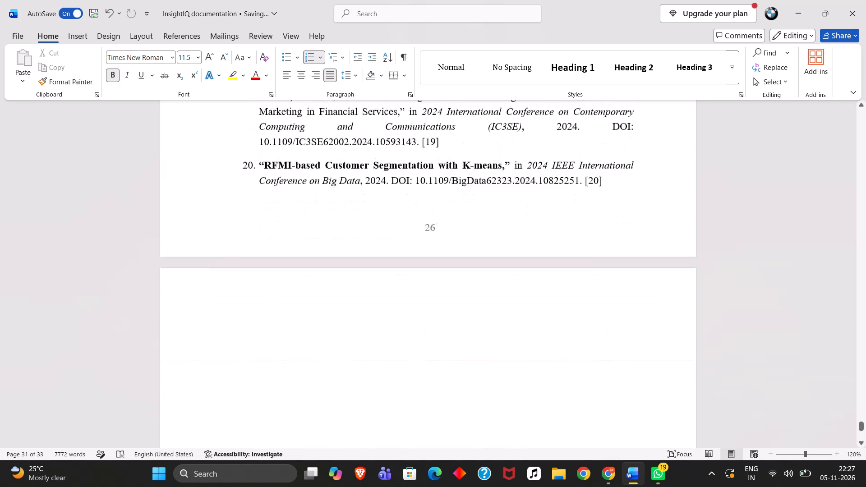
scroll(227, 272, down, 7)
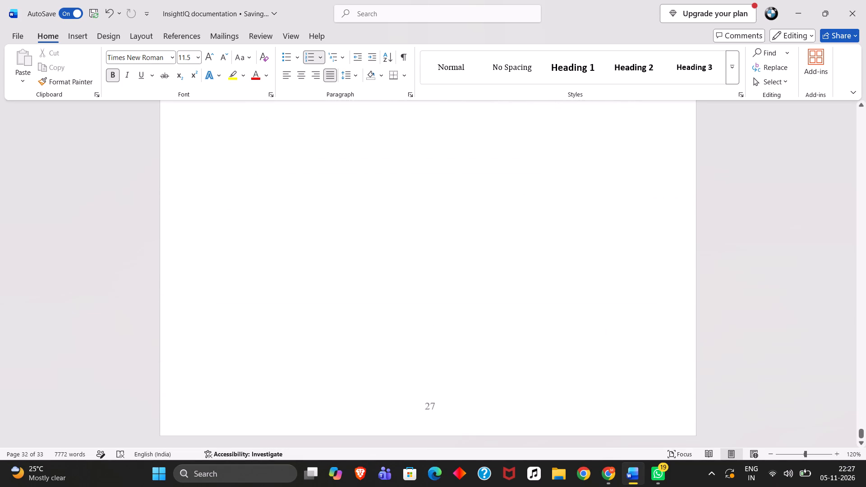
click(163, 190)
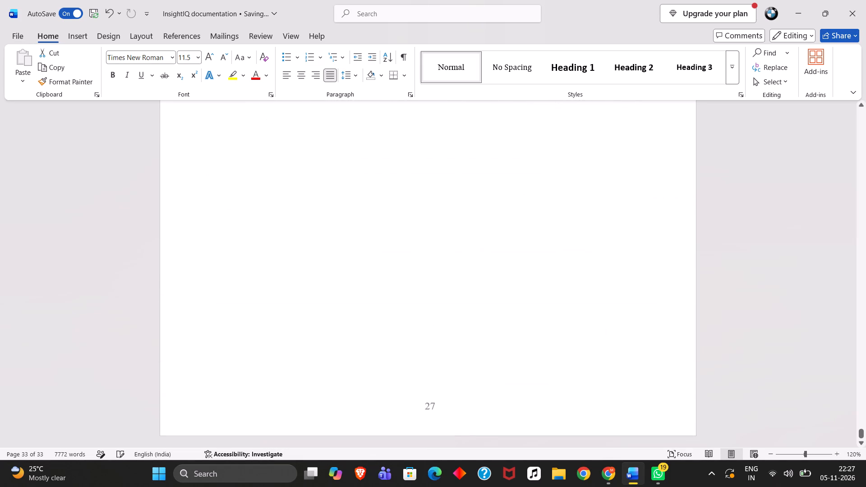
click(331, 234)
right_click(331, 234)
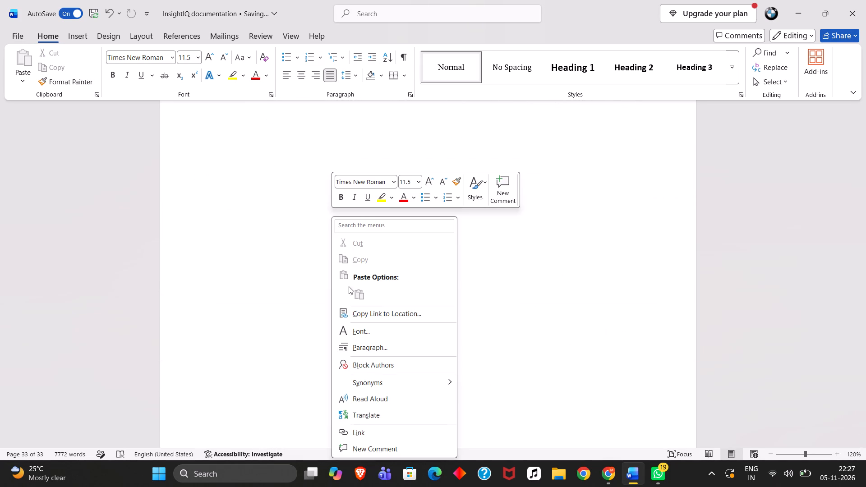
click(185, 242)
Return from the blank last page to the title page and review the front matter through the certificate, table of contents and List of Tables.
scroll(246, 173, up, 3)
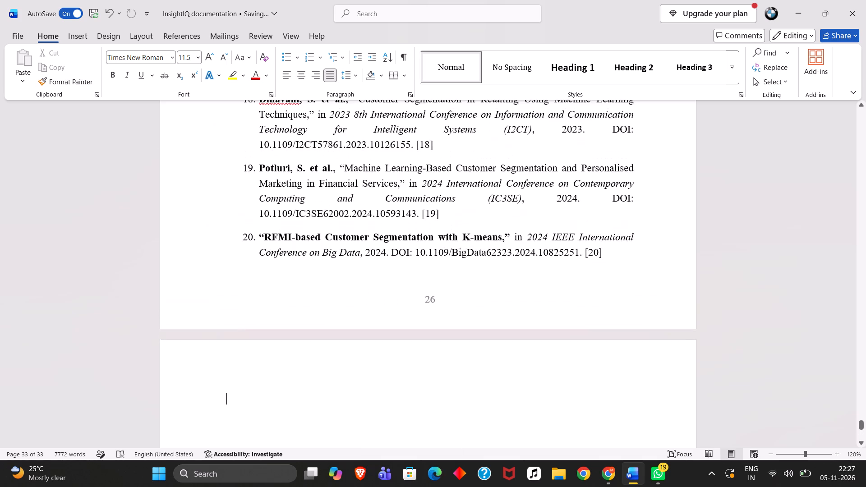
scroll(246, 173, up, 5)
scroll(246, 173, down, 3)
scroll(246, 173, up, 1)
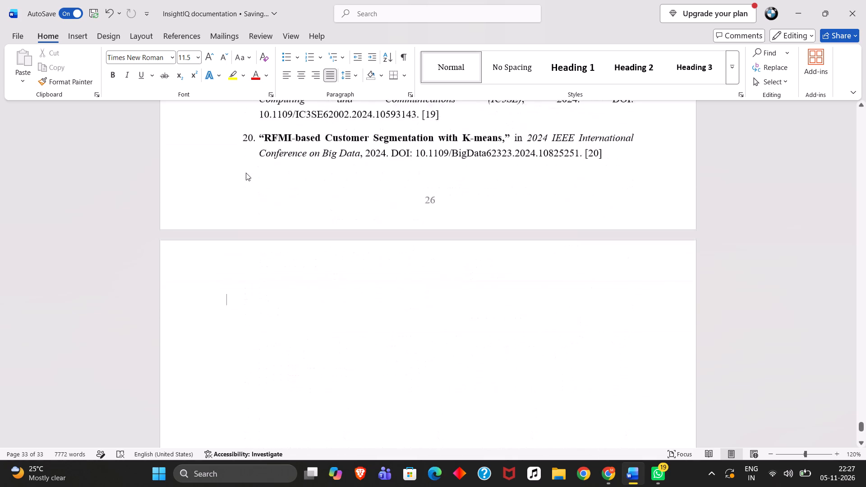
scroll(246, 173, up, 10)
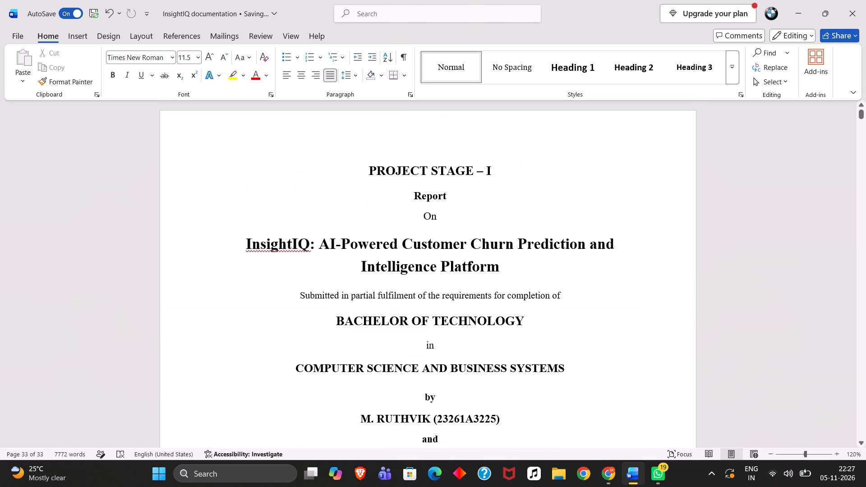
scroll(246, 173, up, 1)
scroll(425, 282, down, 3)
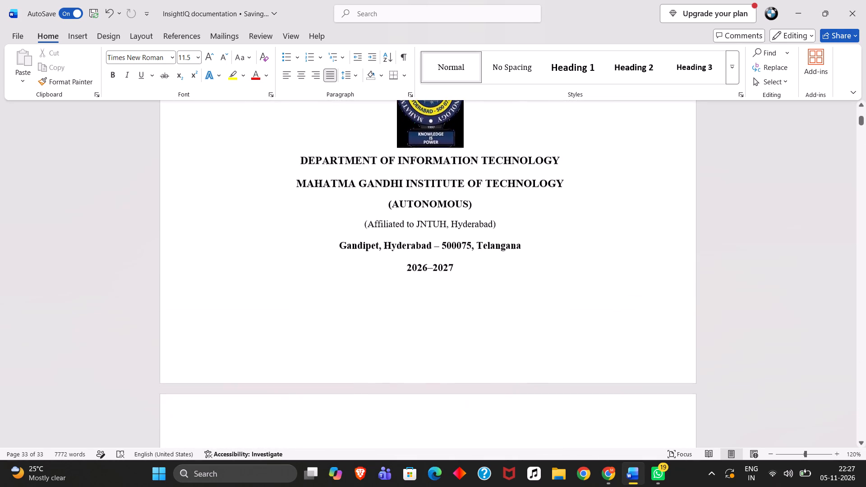
scroll(425, 282, down, 3)
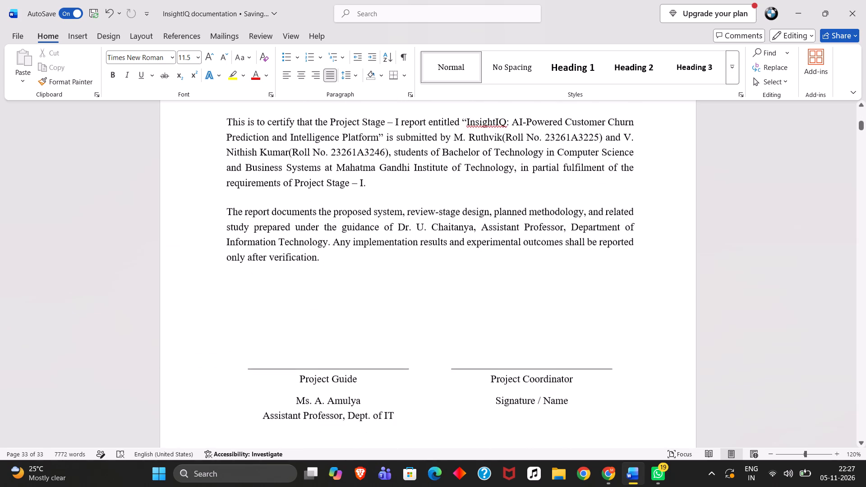
scroll(425, 282, down, 4)
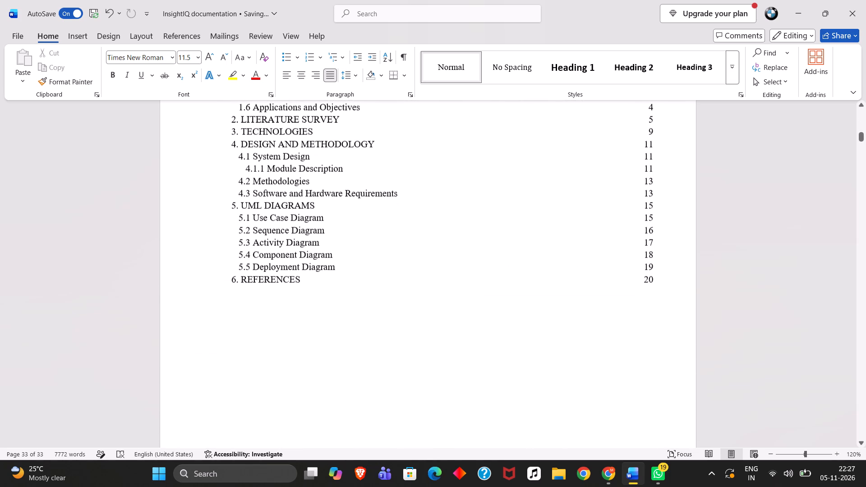
scroll(425, 282, down, 3)
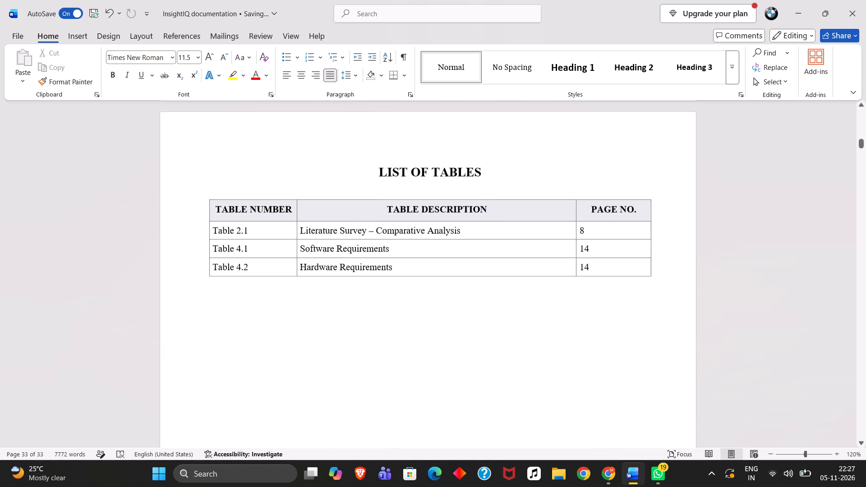
scroll(425, 282, down, 2)
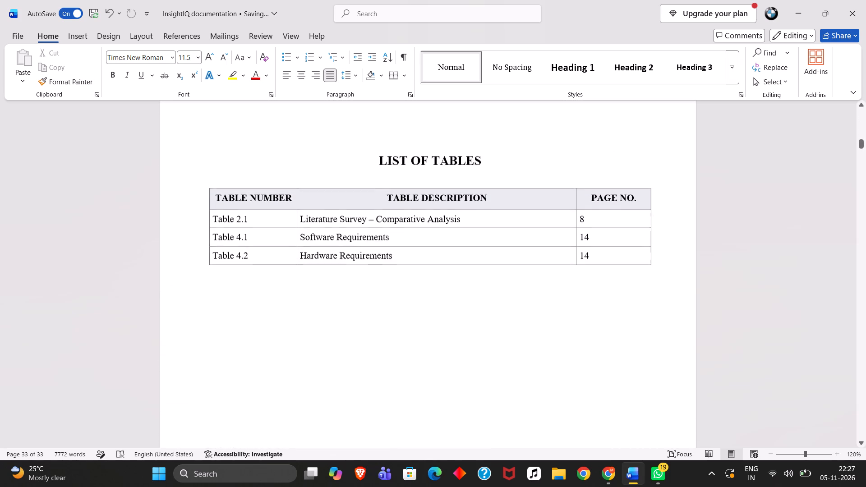
scroll(425, 282, down, 2)
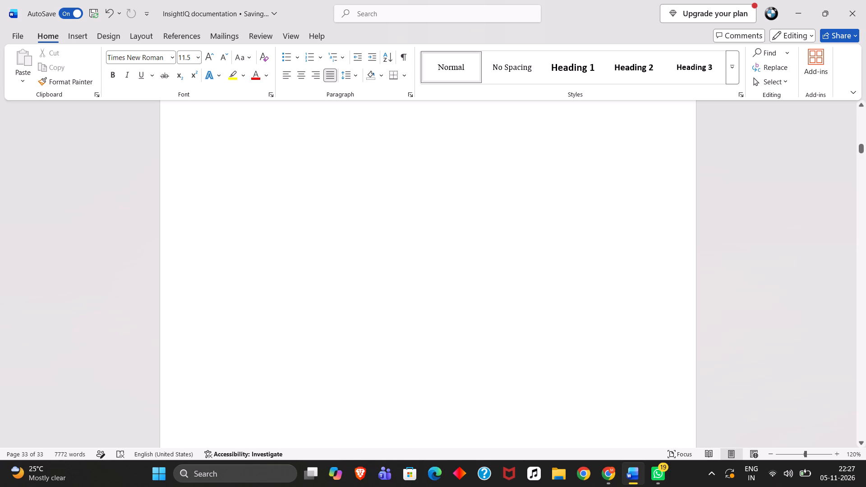
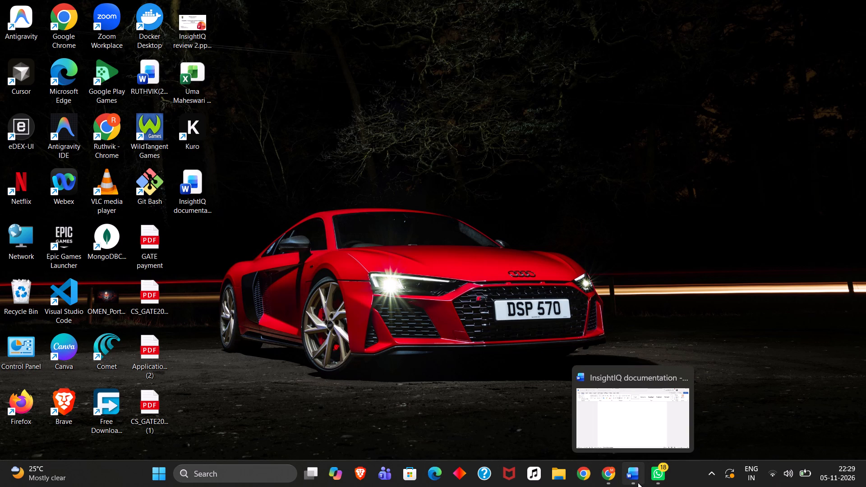
Switch to the InsightIQ document in Word and change the Project Guide signature label on the certificate page to Project Supervisor.
click(635, 467)
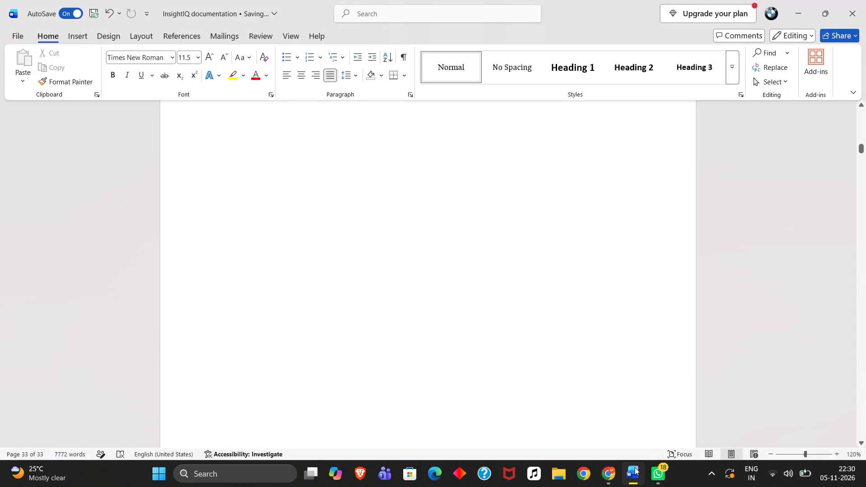
scroll(561, 239, up, 5)
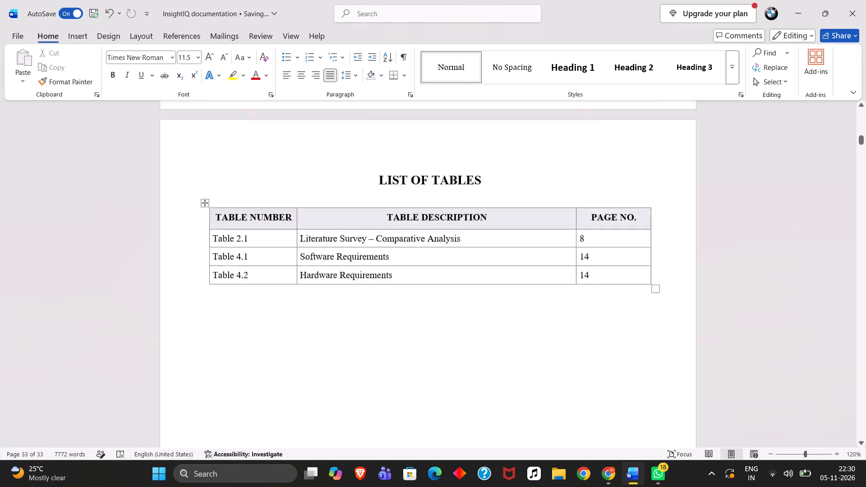
scroll(561, 239, up, 2)
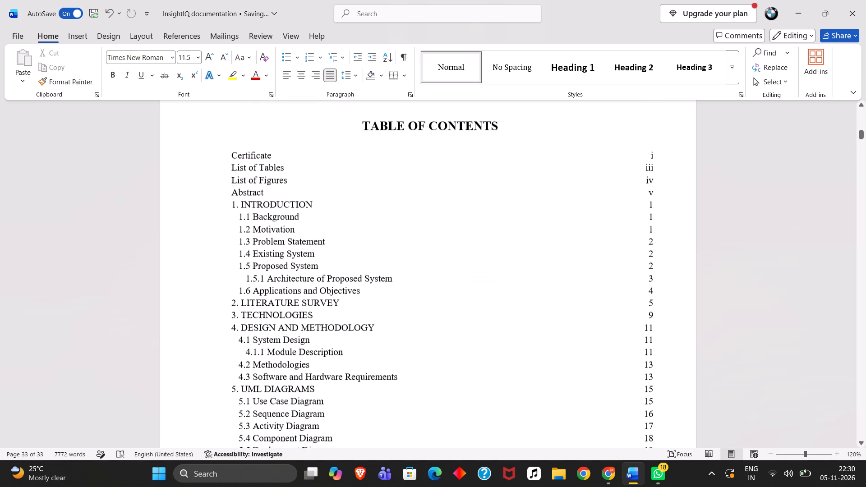
scroll(561, 239, up, 1)
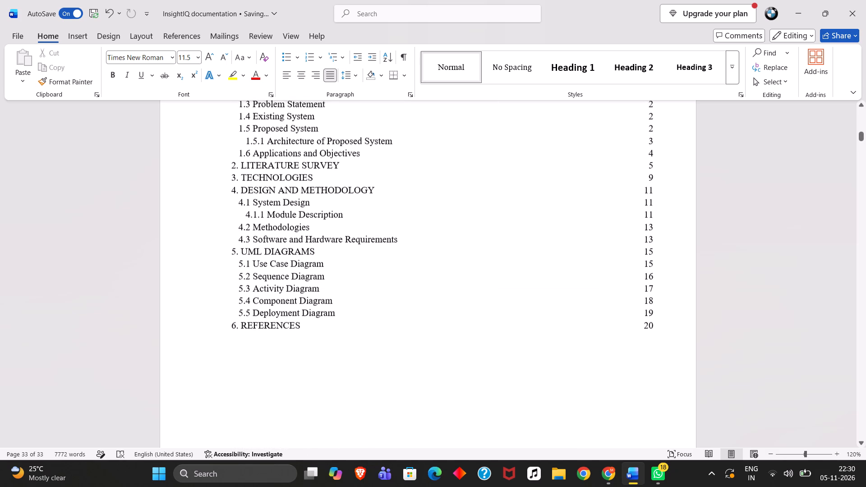
scroll(561, 239, up, 1)
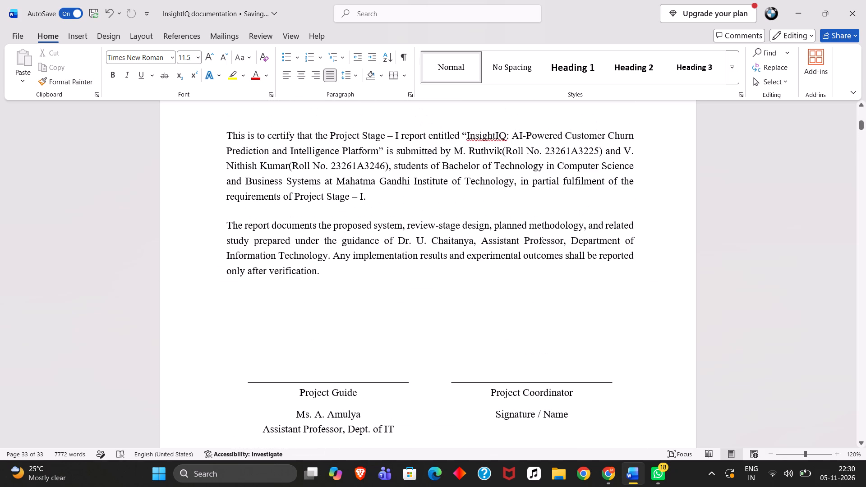
click(359, 389)
key(BackSpace)
key(BackSpace)
key(BackSpace)
key(BackSpace)
key(BackSpace)
key(BackSpace)
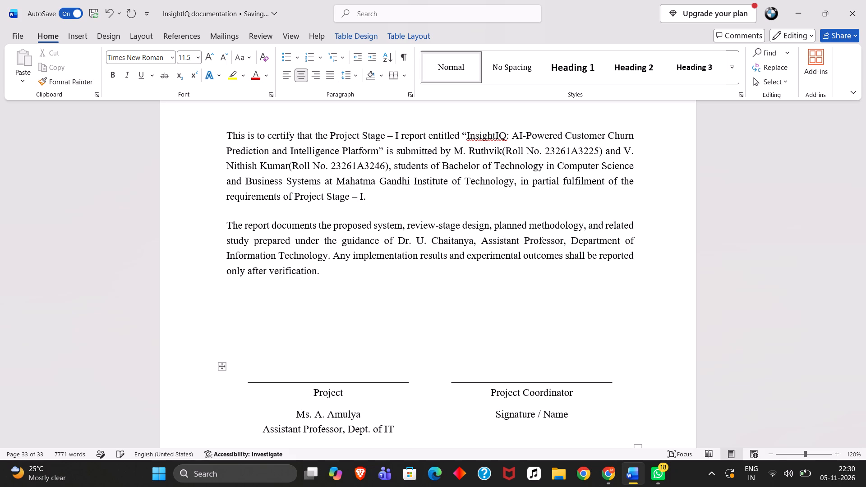
key(space)
text(Super)
text(visor)
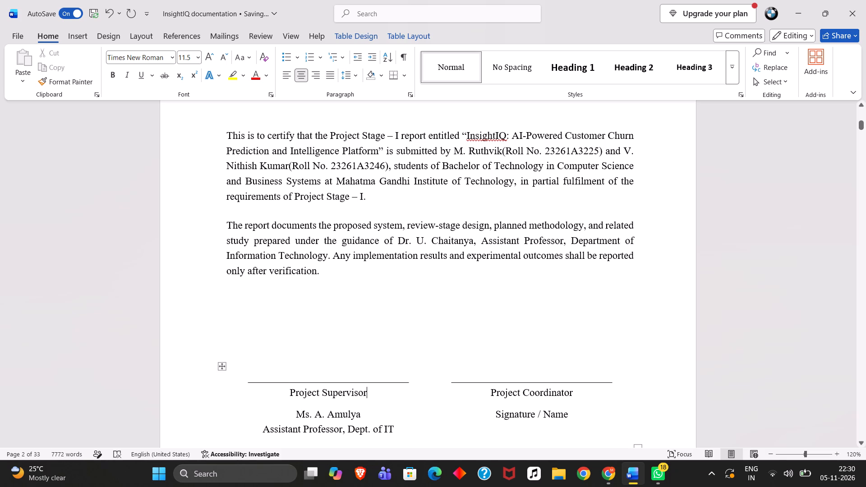
Review the certificate and title pages, the remaining front matter and the Introduction chapter up to the proposed system architecture figure.
scroll(355, 420, down, 2)
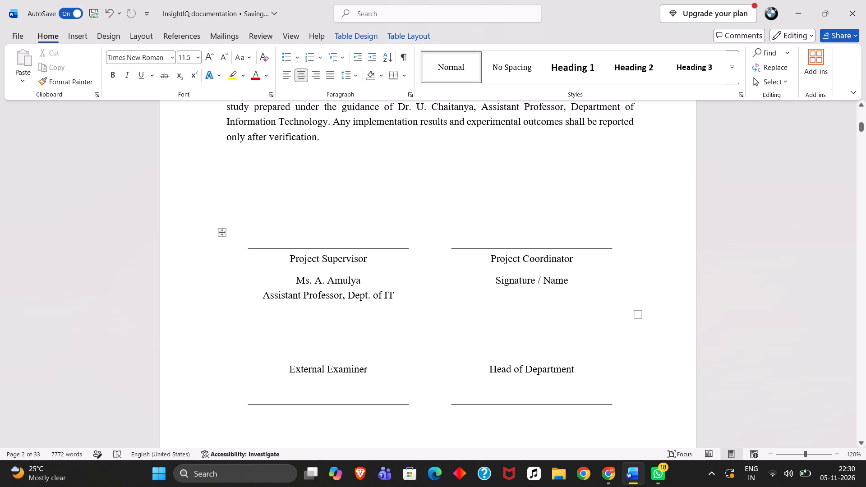
scroll(551, 202, up, 8)
scroll(551, 202, down, 2)
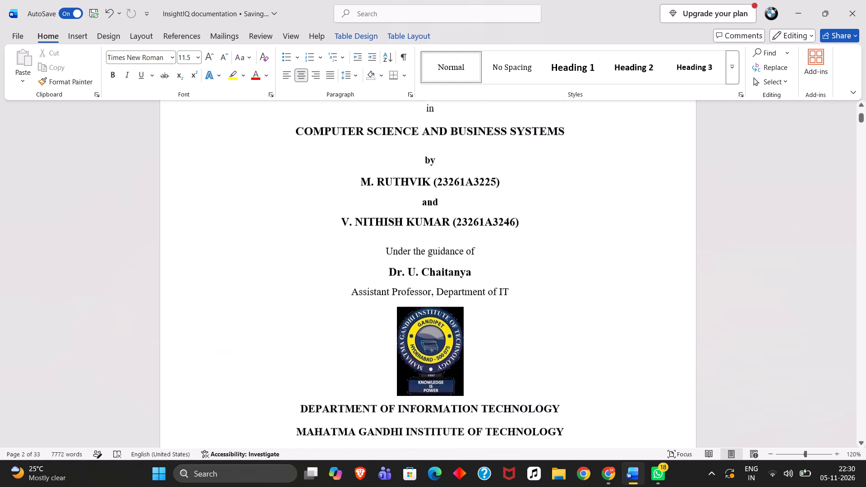
scroll(551, 202, down, 3)
scroll(597, 321, down, 6)
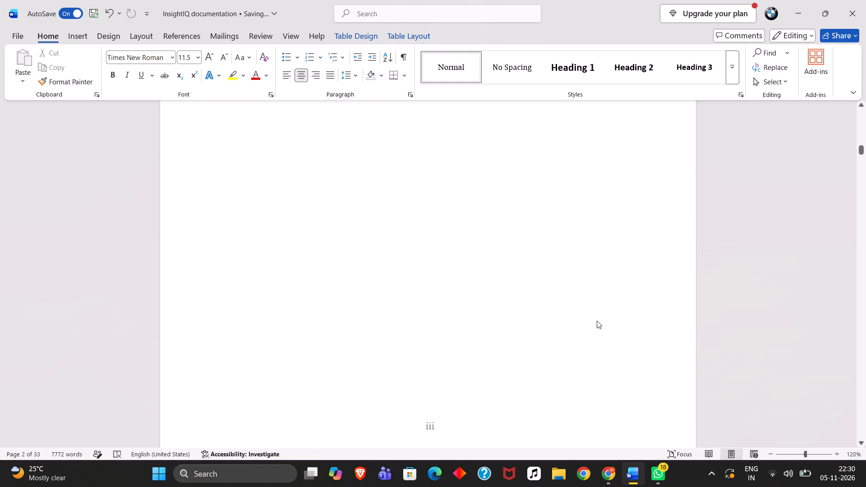
scroll(597, 321, down, 7)
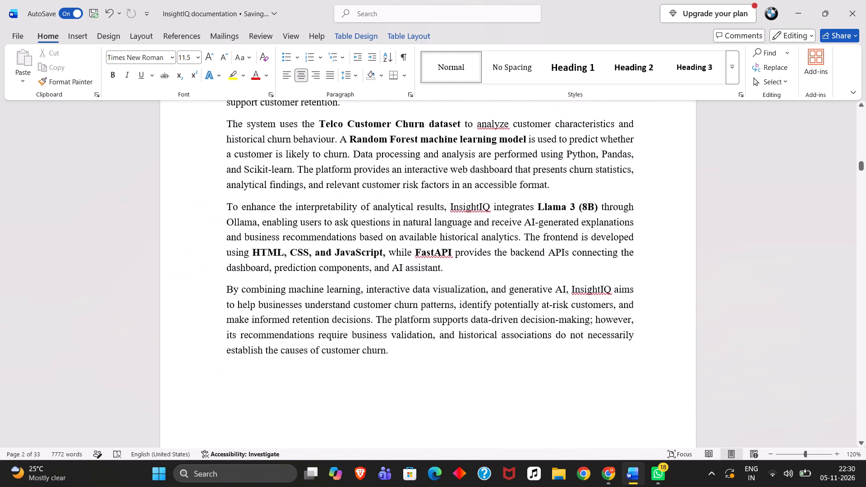
scroll(597, 321, down, 6)
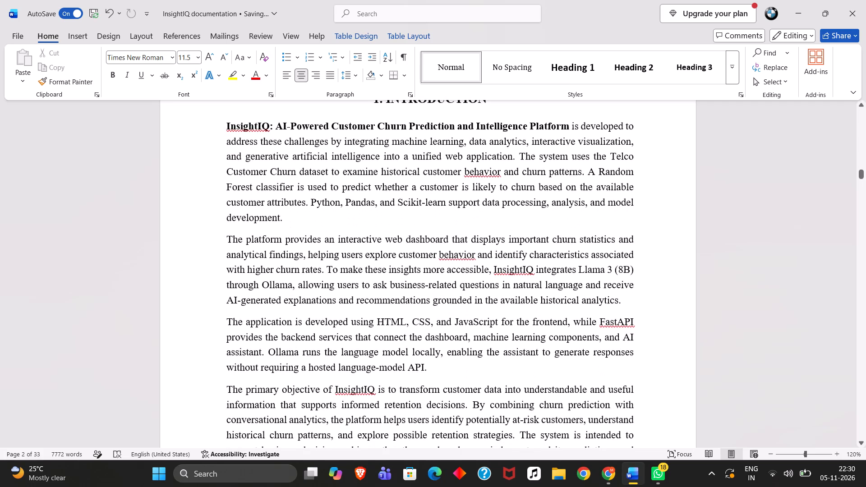
scroll(597, 321, down, 5)
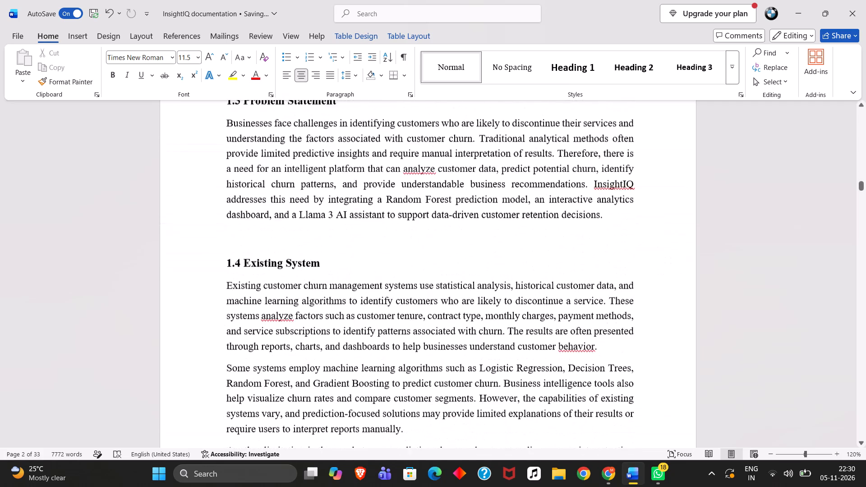
scroll(597, 321, down, 7)
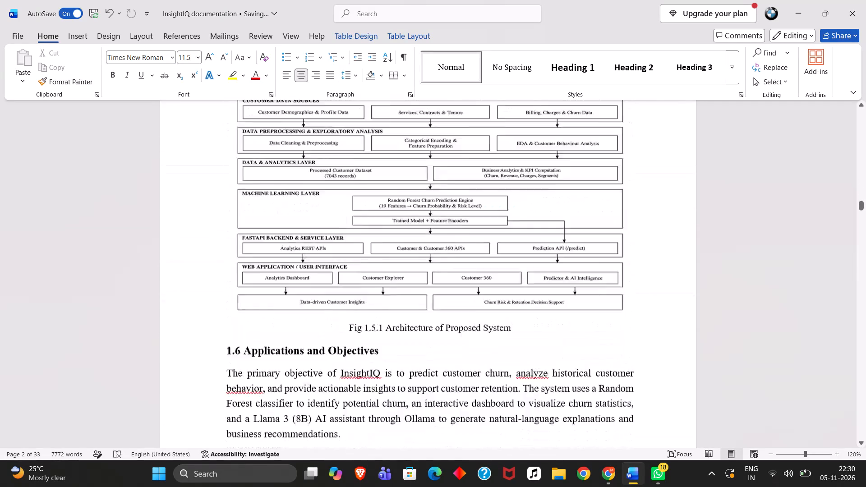
Look through the Literature Survey chapter and examine Table 2.1, its closing paragraph and the page before it.
scroll(597, 321, down, 6)
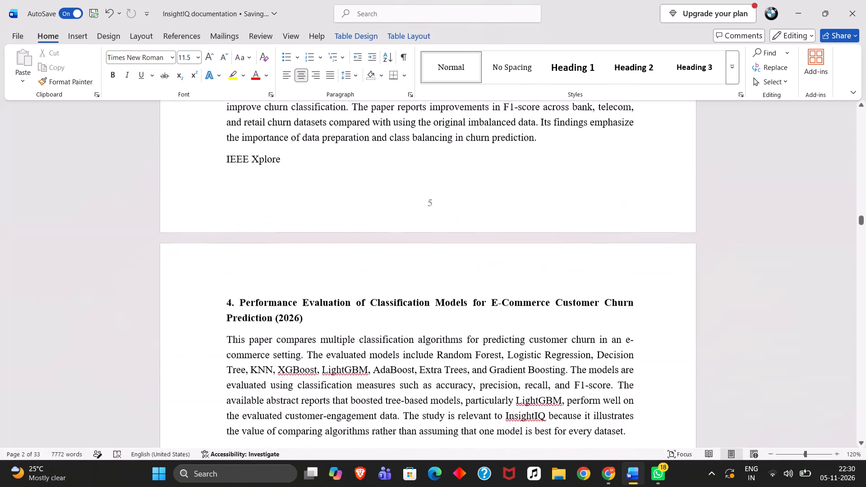
scroll(597, 321, down, 11)
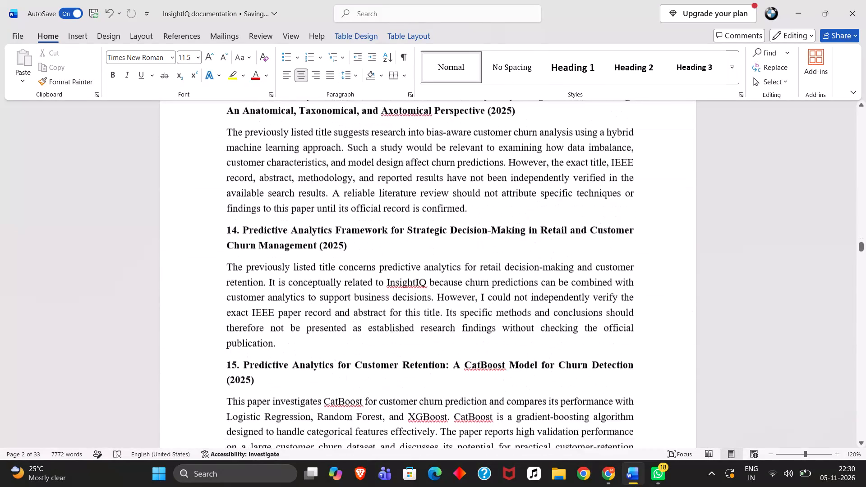
scroll(597, 321, down, 10)
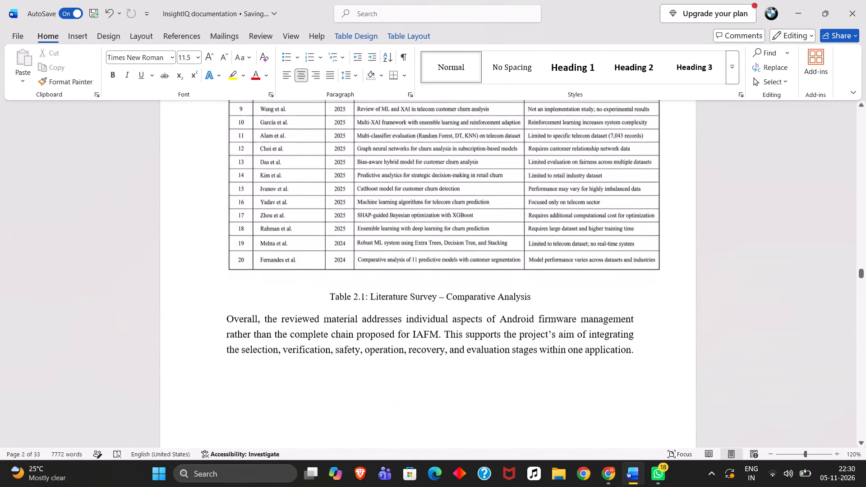
scroll(597, 321, up, 2)
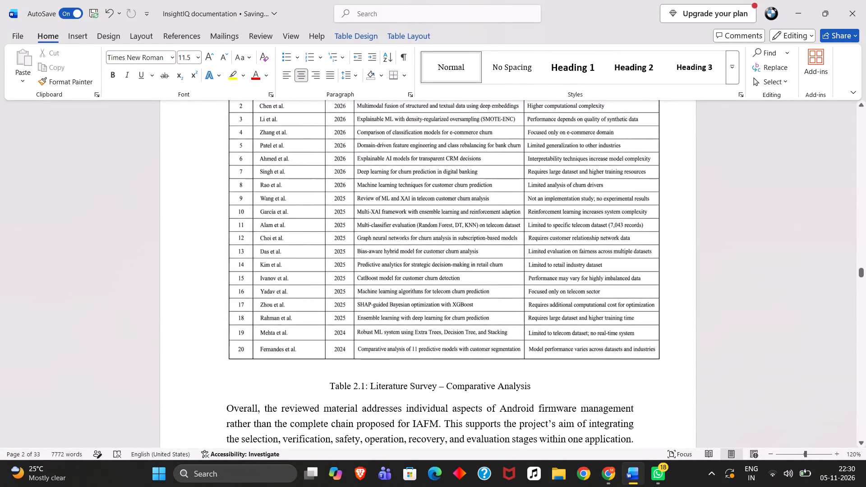
scroll(597, 321, up, 1)
scroll(597, 321, down, 6)
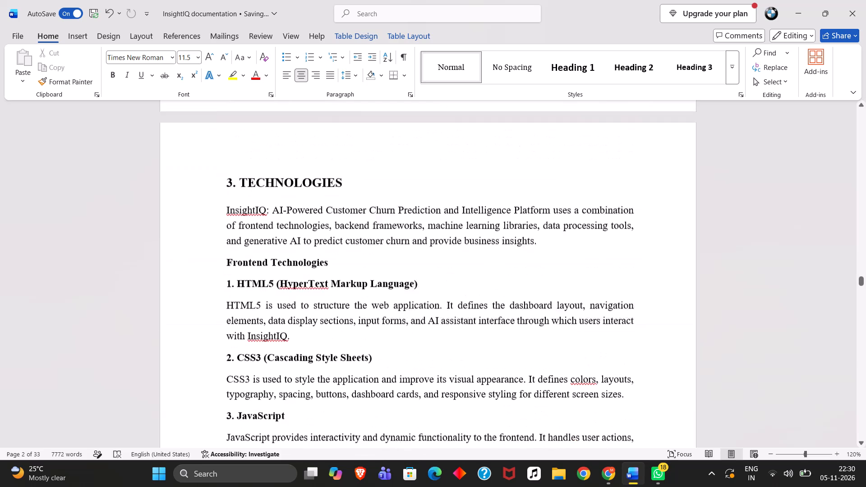
scroll(597, 321, down, 1)
scroll(597, 321, up, 3)
scroll(597, 321, down, 2)
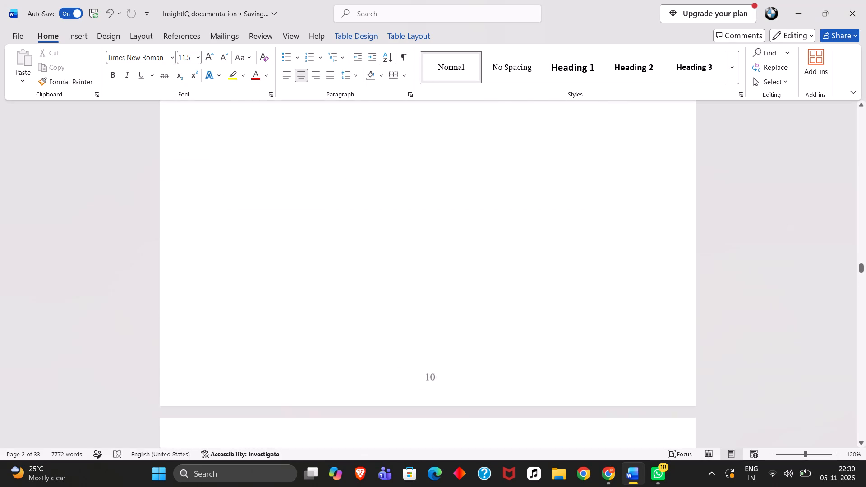
scroll(597, 321, down, 3)
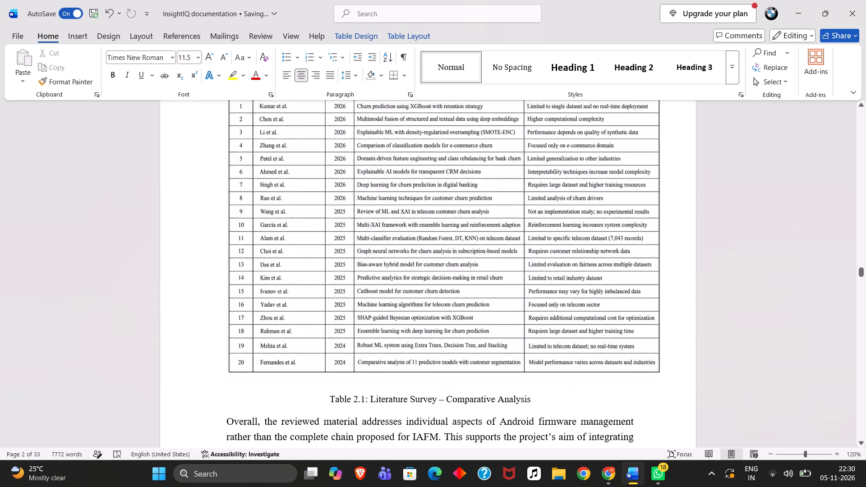
ctrl+scroll(510, 180, up, 2)
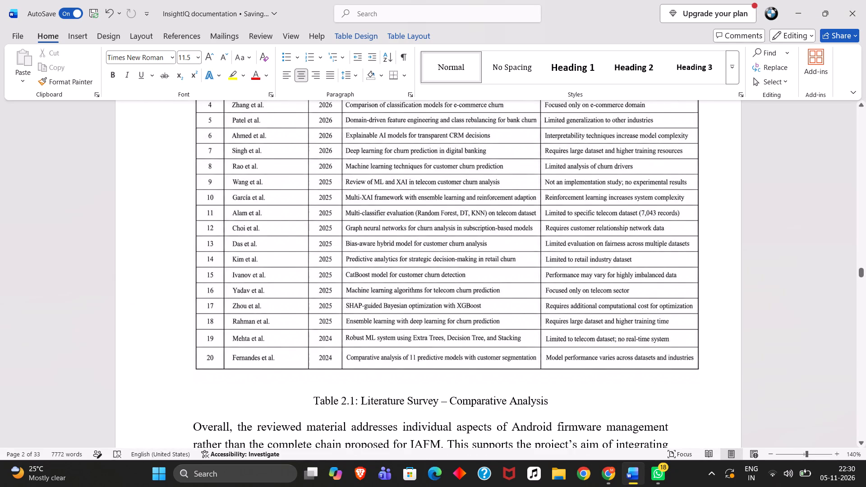
ctrl+scroll(510, 180, down, 2)
scroll(510, 180, up, 1)
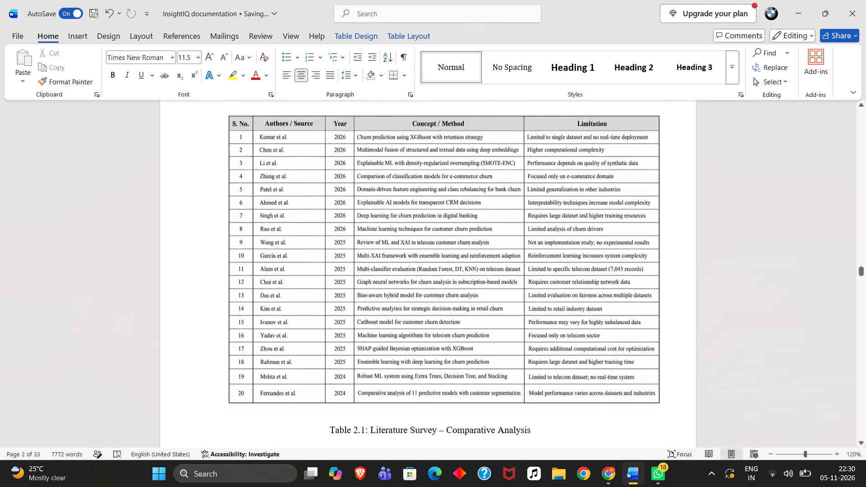
scroll(510, 180, up, 1)
scroll(510, 180, down, 4)
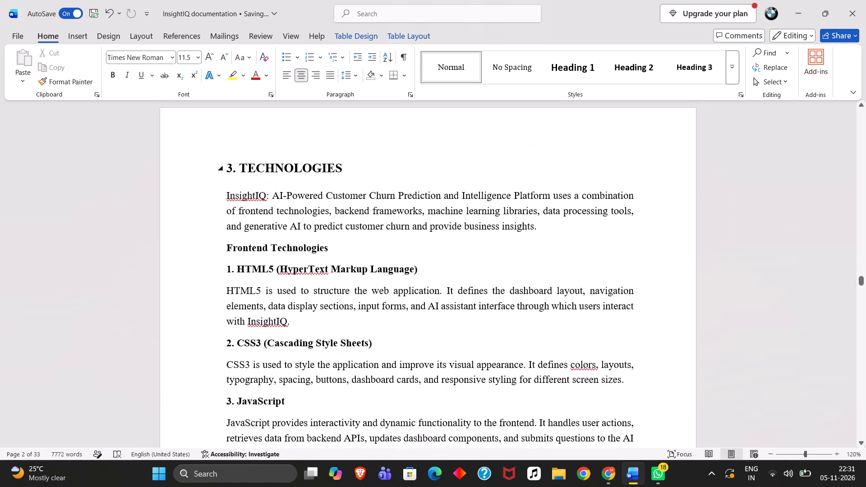
Look through the Technologies chapter, from the frontend technologies to the dataset and data storage section.
scroll(510, 180, down, 6)
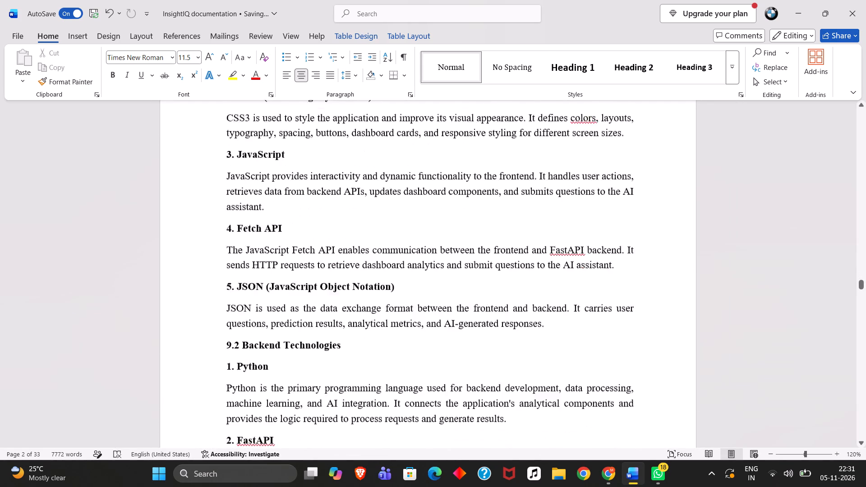
scroll(510, 180, down, 8)
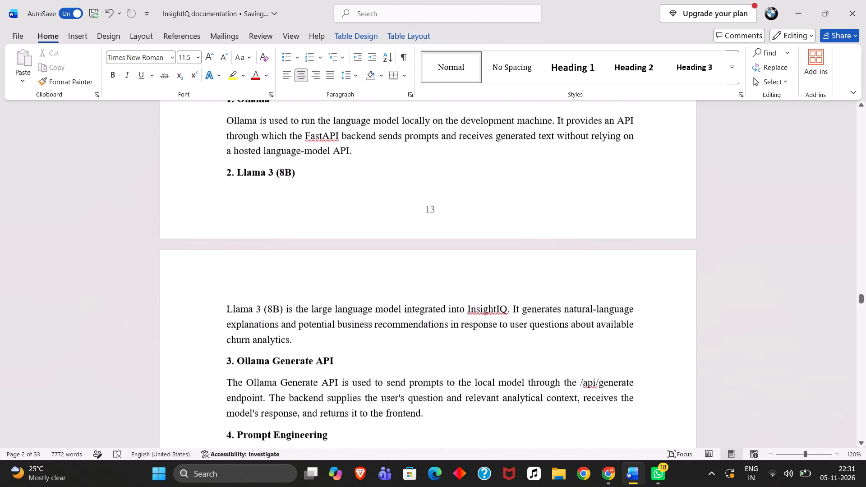
scroll(510, 180, down, 2)
scroll(510, 180, up, 2)
scroll(510, 180, down, 1)
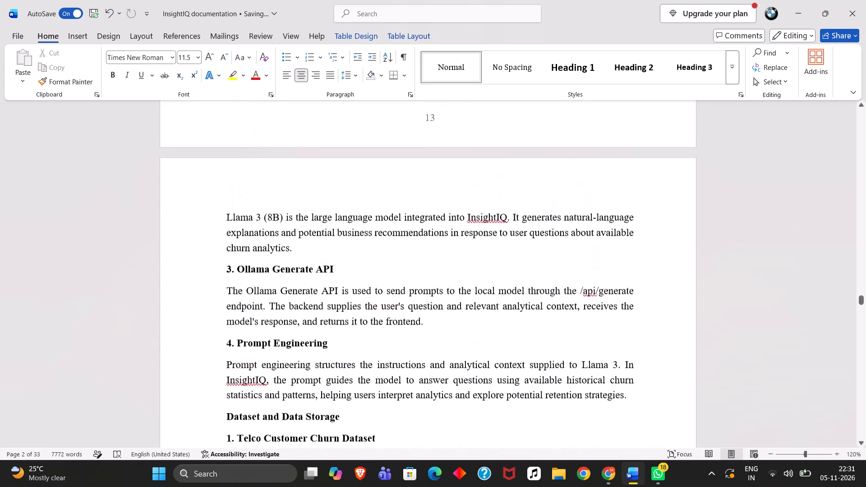
scroll(510, 180, down, 3)
Review the Design and Methodology chapter, the hardware requirements table and the UML use case and sequence diagrams.
scroll(510, 180, down, 2)
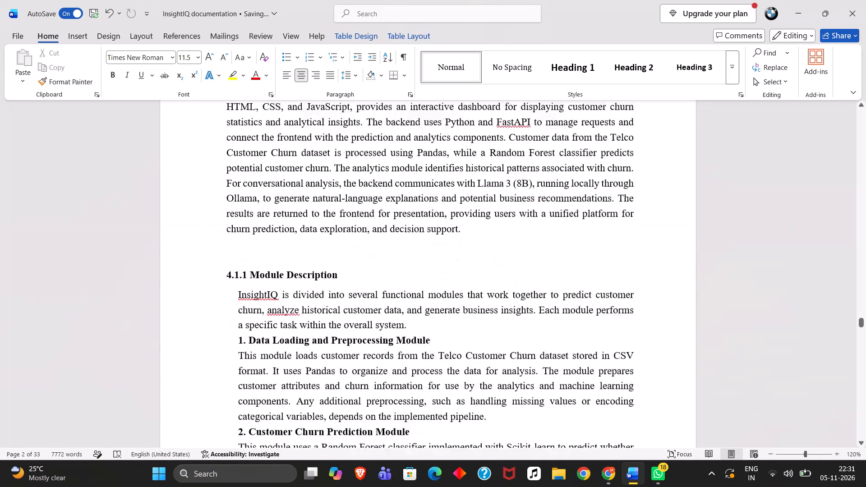
scroll(510, 180, down, 7)
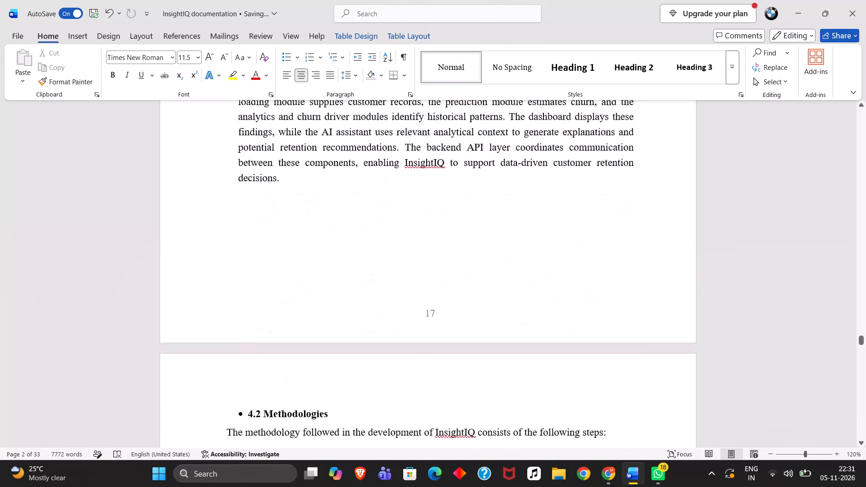
scroll(510, 180, down, 3)
scroll(510, 180, up, 1)
scroll(510, 180, down, 1)
scroll(510, 180, up, 5)
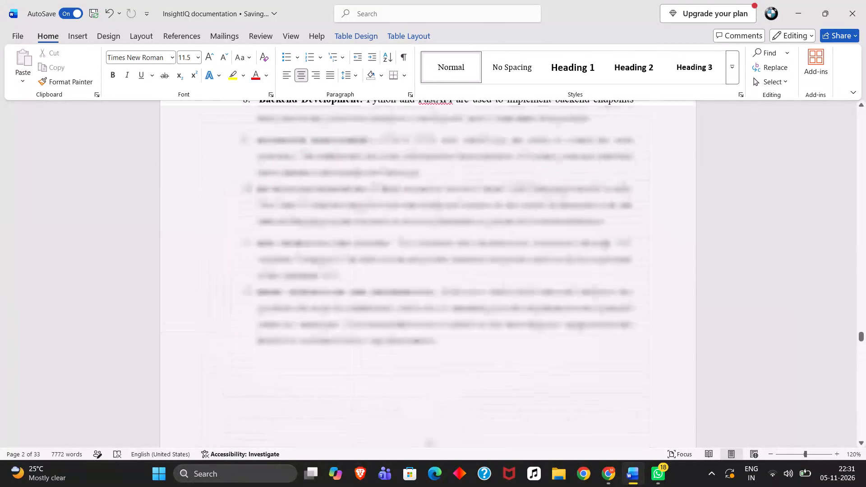
scroll(510, 180, down, 5)
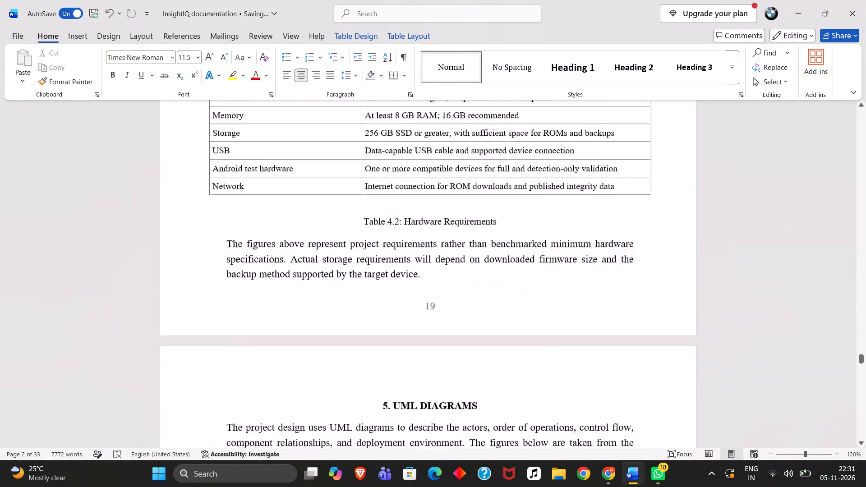
scroll(510, 180, down, 2)
scroll(510, 180, up, 1)
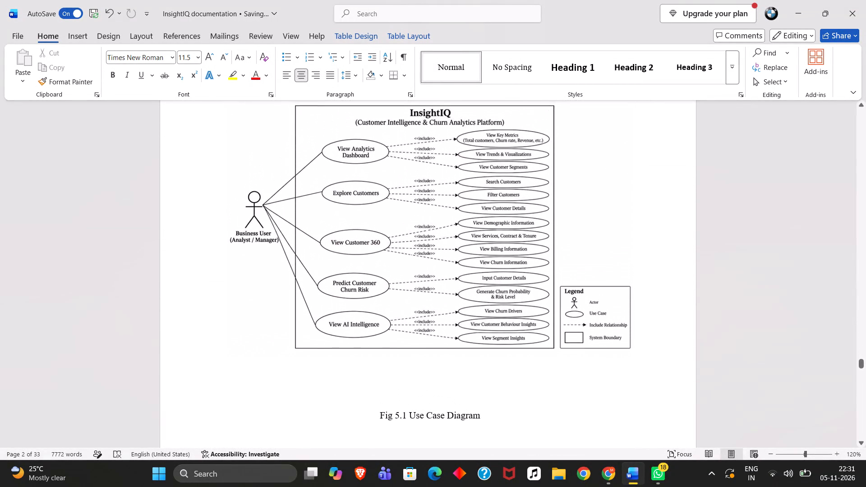
scroll(510, 180, down, 3)
scroll(510, 180, up, 1)
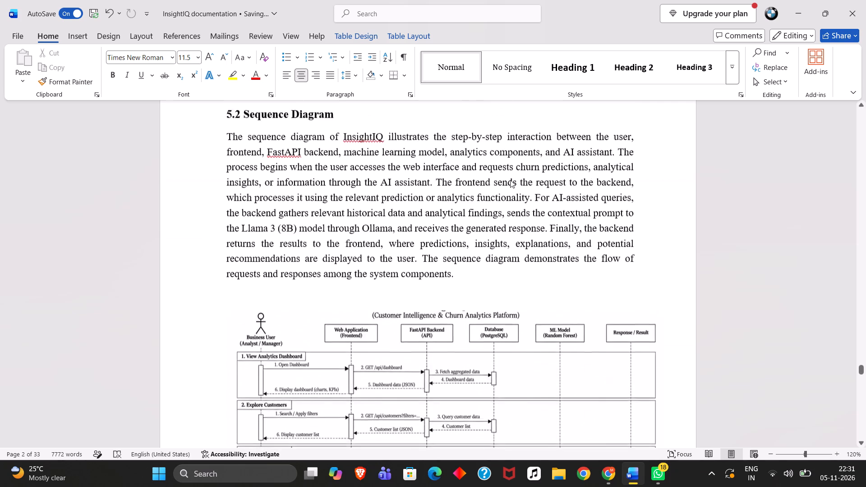
Go back to section 1.5 Proposed System and examine the Fig 1.5.1 architecture diagram and its text at 160% zoom.
scroll(510, 180, up, 7)
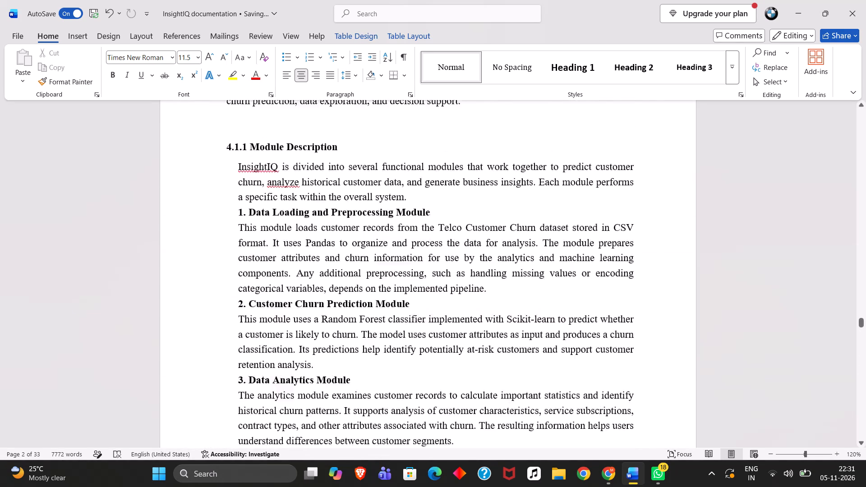
scroll(510, 180, up, 5)
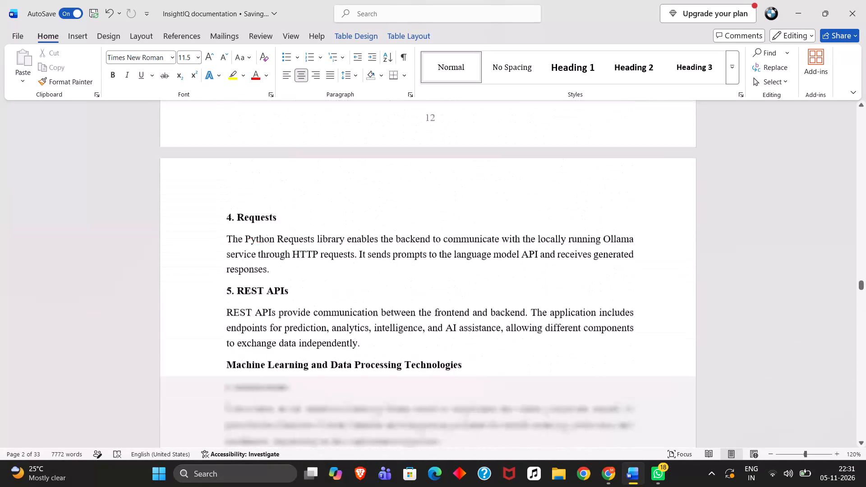
scroll(510, 180, up, 5)
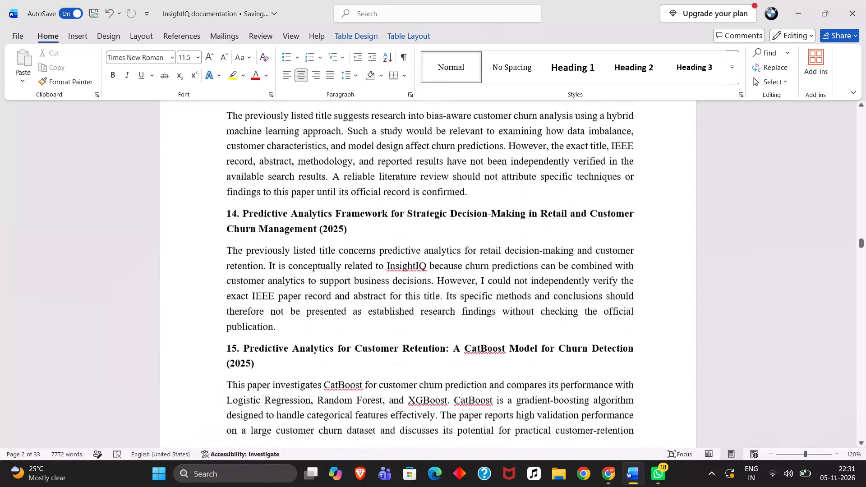
scroll(510, 180, up, 4)
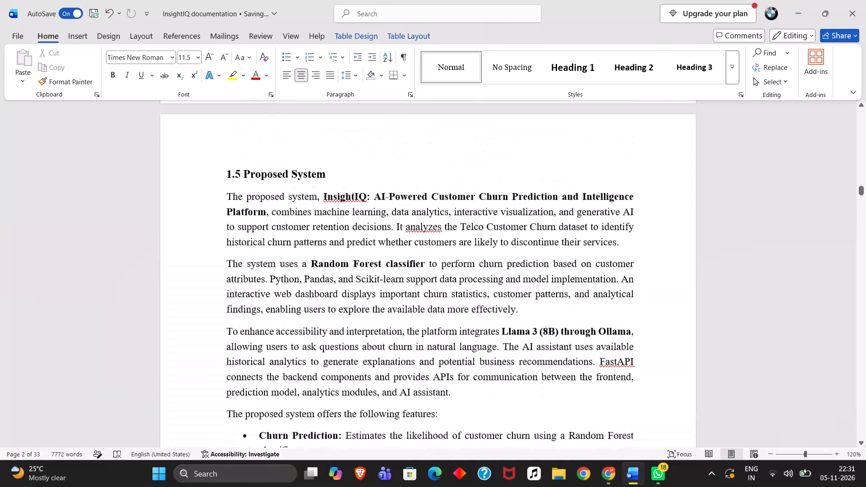
scroll(510, 180, down, 4)
scroll(510, 180, up, 1)
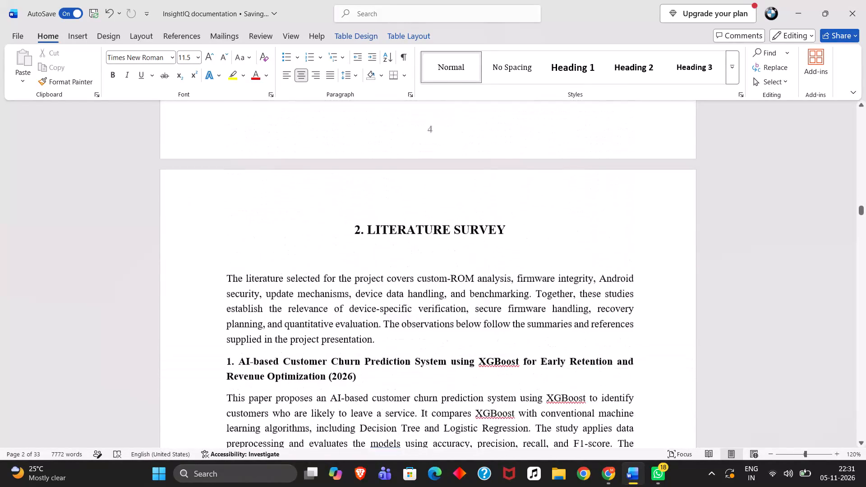
scroll(510, 180, up, 1)
scroll(510, 180, down, 2)
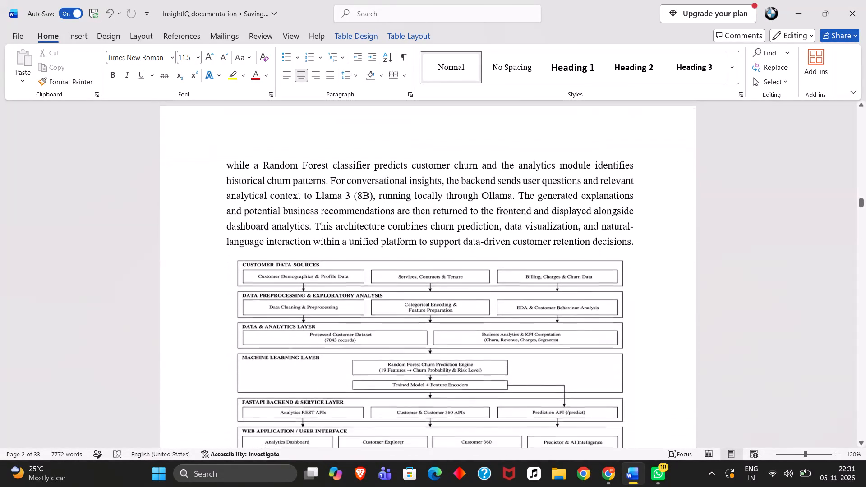
scroll(510, 180, down, 2)
ctrl+scroll(444, 232, up, 2)
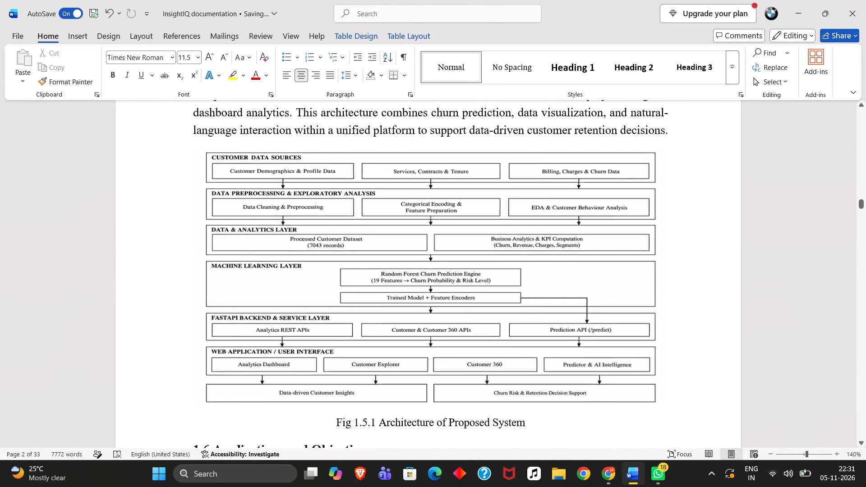
ctrl+scroll(444, 232, up, 2)
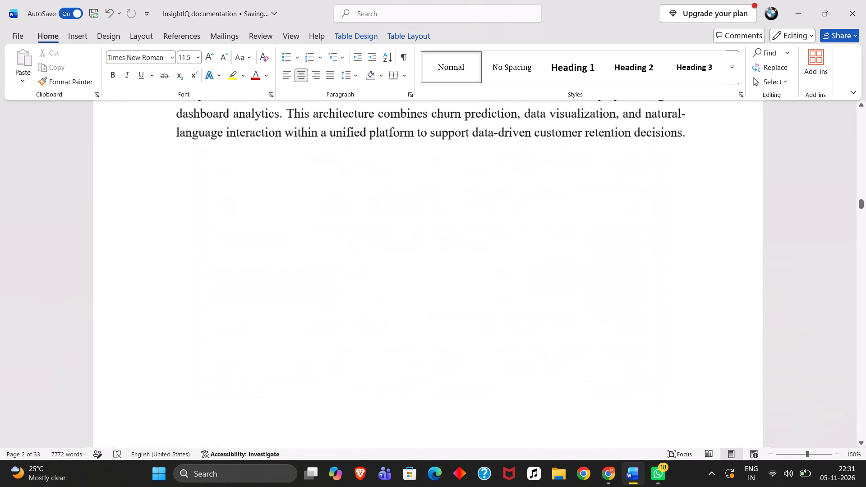
scroll(444, 232, right, 1)
scroll(444, 232, up, 1)
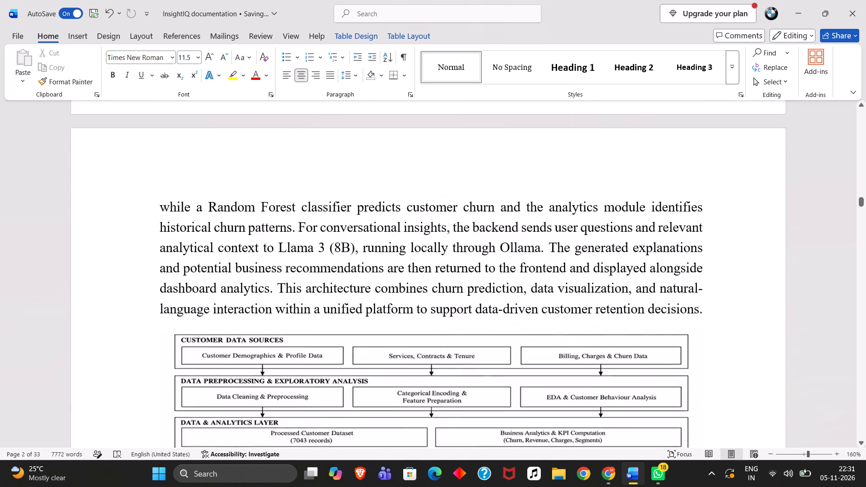
scroll(444, 232, up, 1)
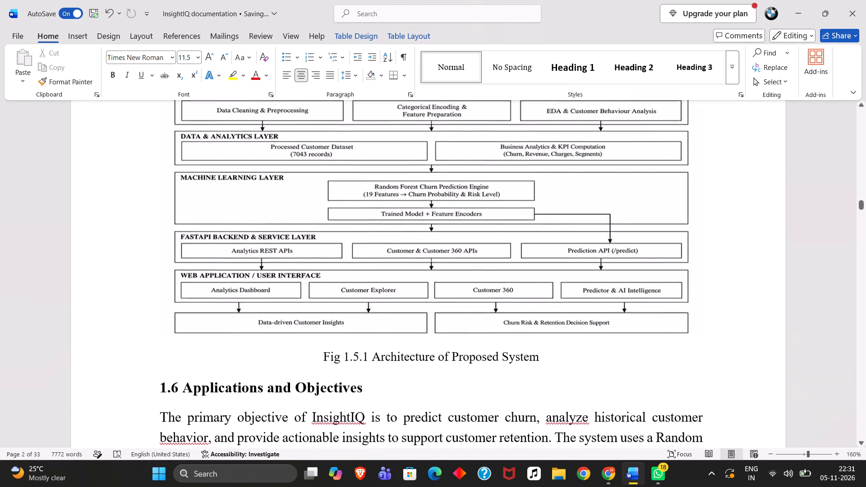
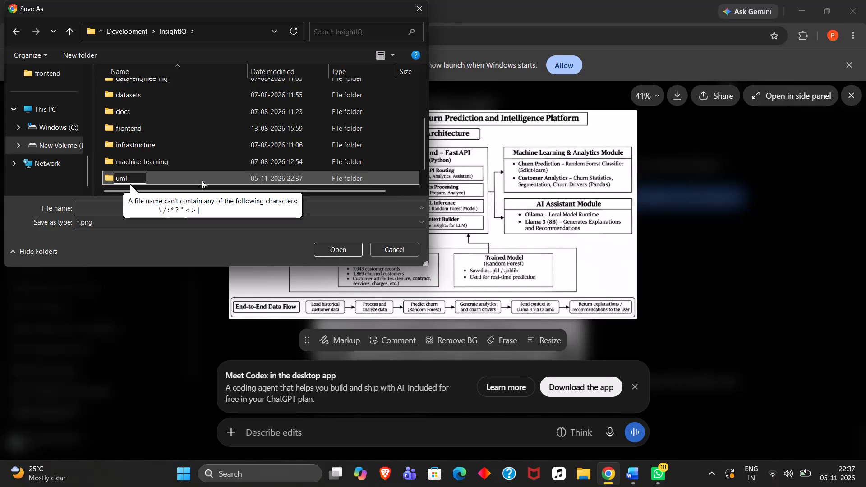
key(Return)
double_click(201, 182)
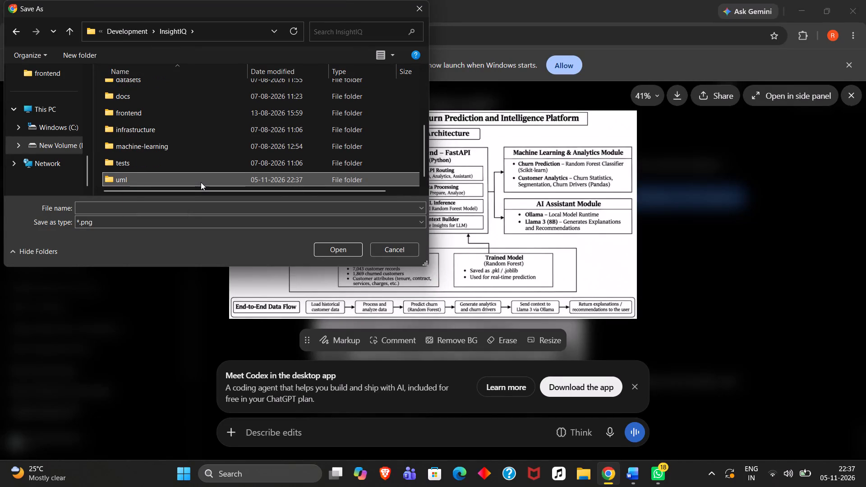
Name the image file architecture and save it as a PNG in the uml folder.
click(103, 211)
text(architerc)
text(ture)
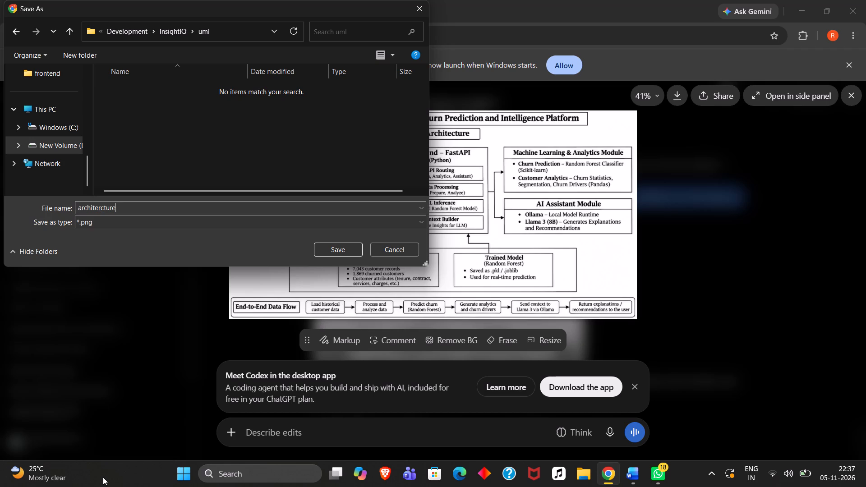
key(Left)
key(Left)
key(Left)
key(Left)
key(Left)
key(BackSpace)
click(331, 248)
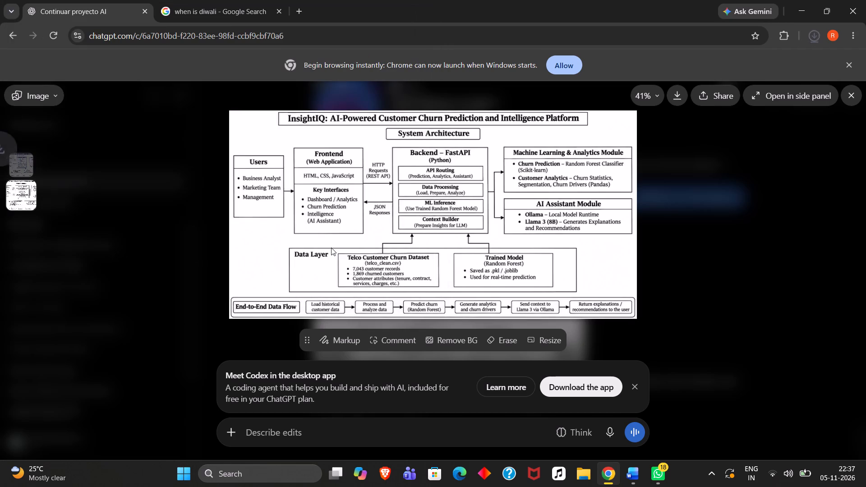
Switch to Word and replace the picture above the Fig 1.5.1 caption with the architecture image from D:, Development, InsightIQ, uml.
click(630, 474)
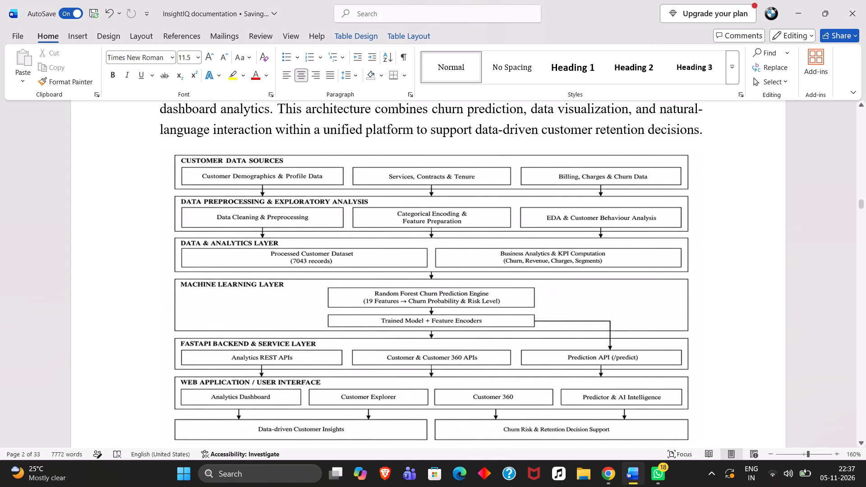
click(451, 281)
right_click(451, 281)
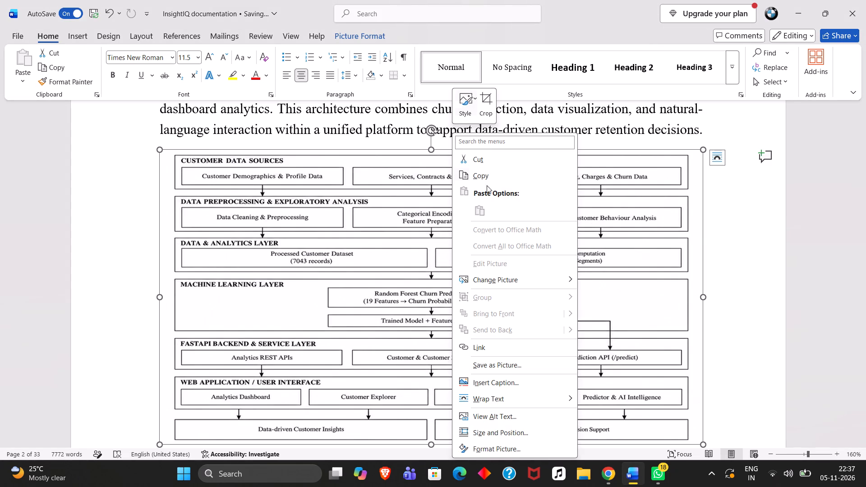
click(494, 276)
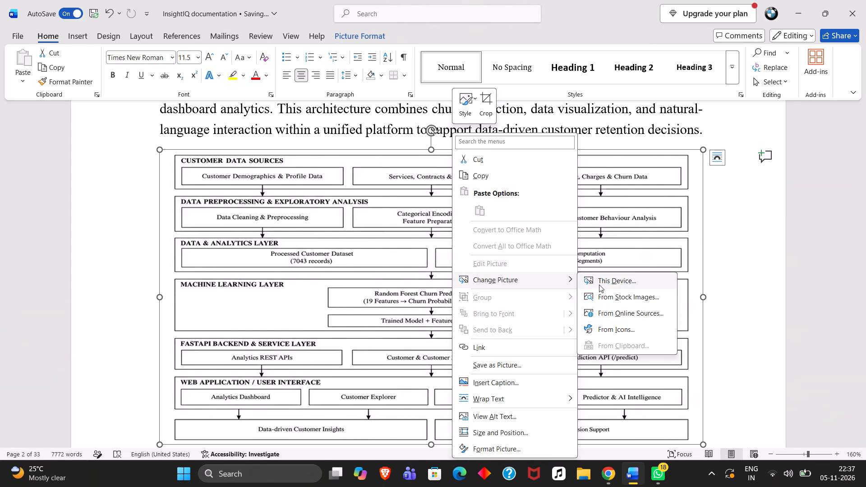
click(599, 285)
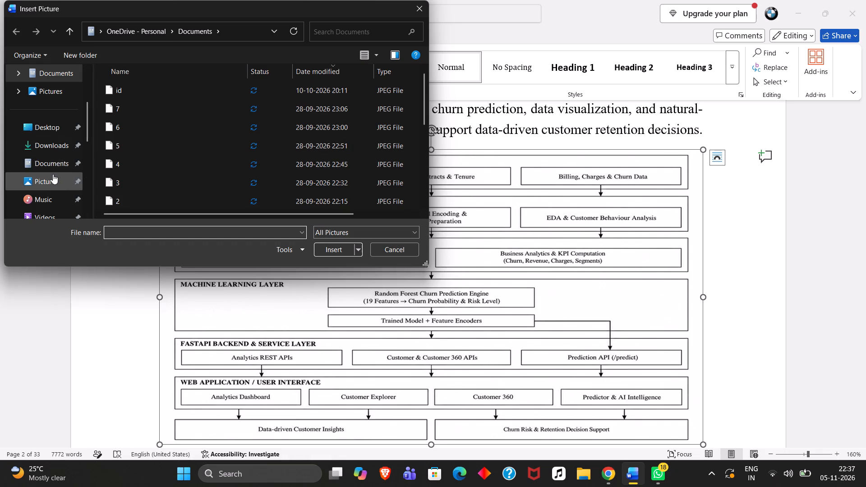
scroll(53, 174, down, 1)
click(60, 129)
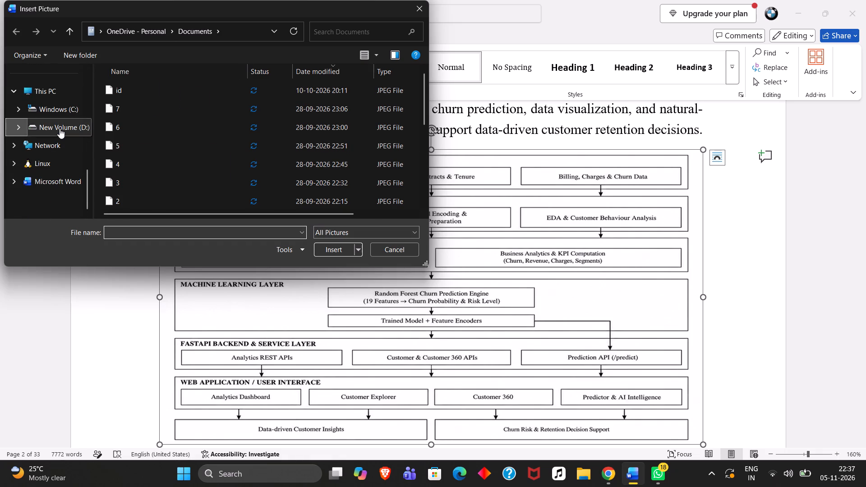
double_click(314, 109)
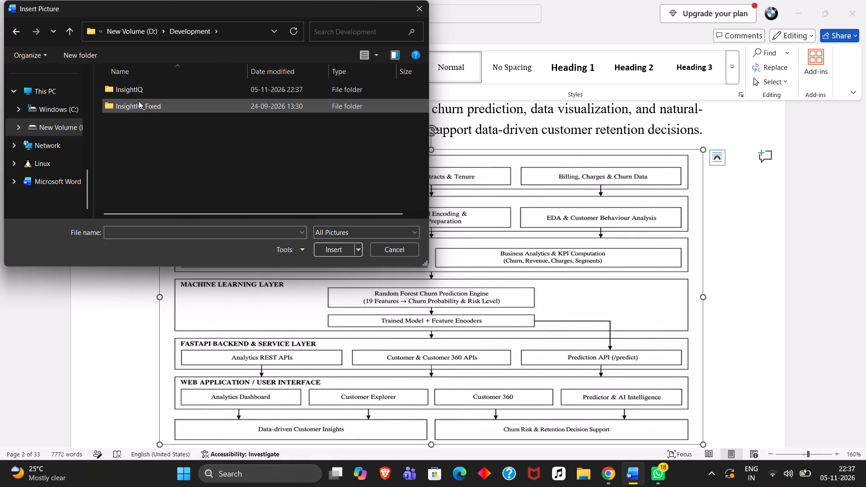
double_click(132, 92)
scroll(149, 150, down, 1)
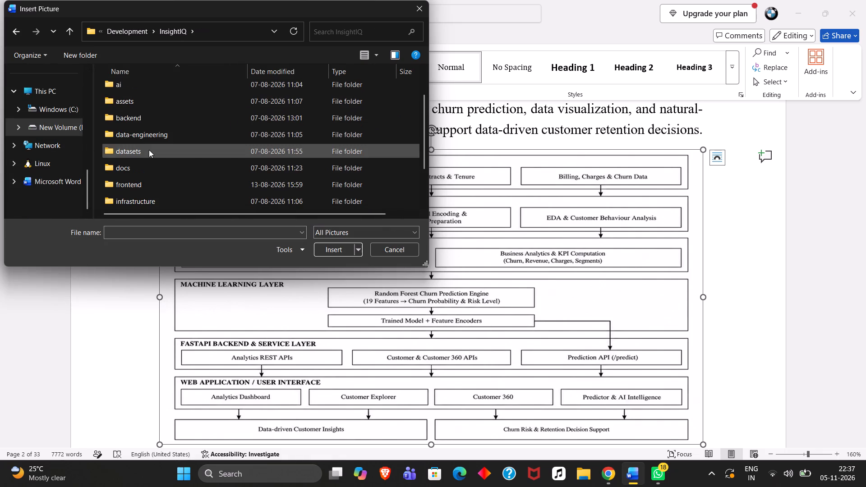
scroll(149, 150, down, 1)
scroll(149, 150, up, 1)
scroll(149, 150, down, 1)
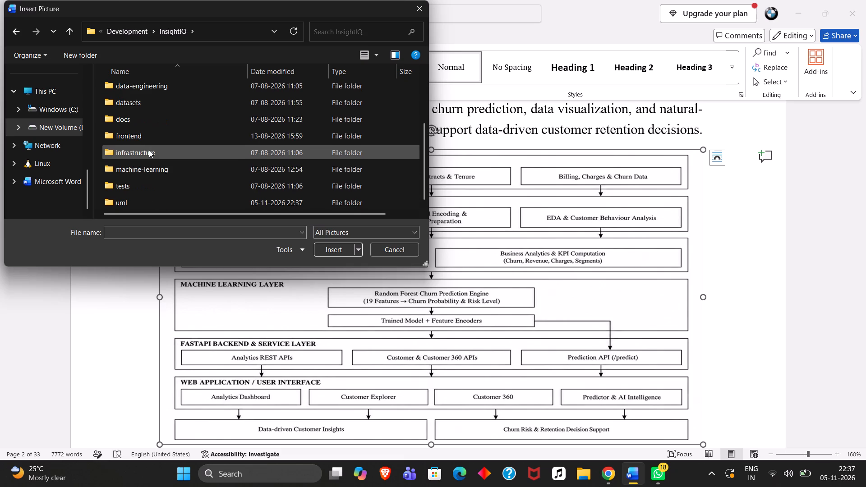
double_click(129, 198)
click(134, 98)
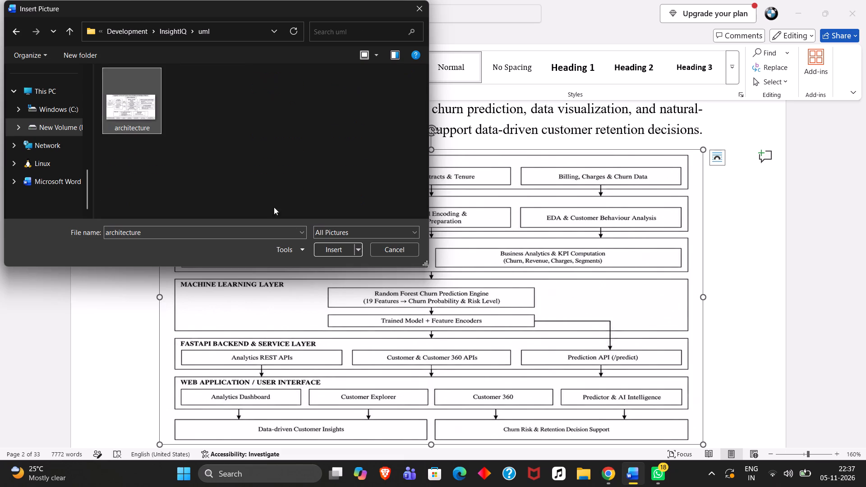
click(329, 248)
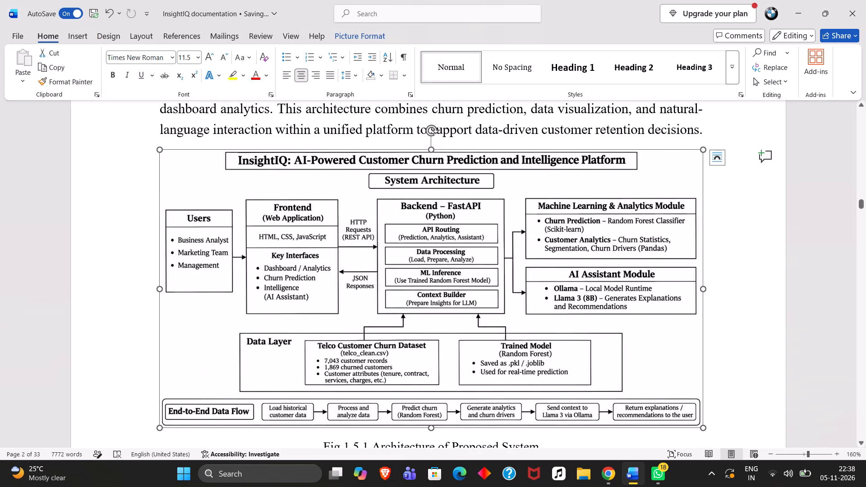
click(782, 215)
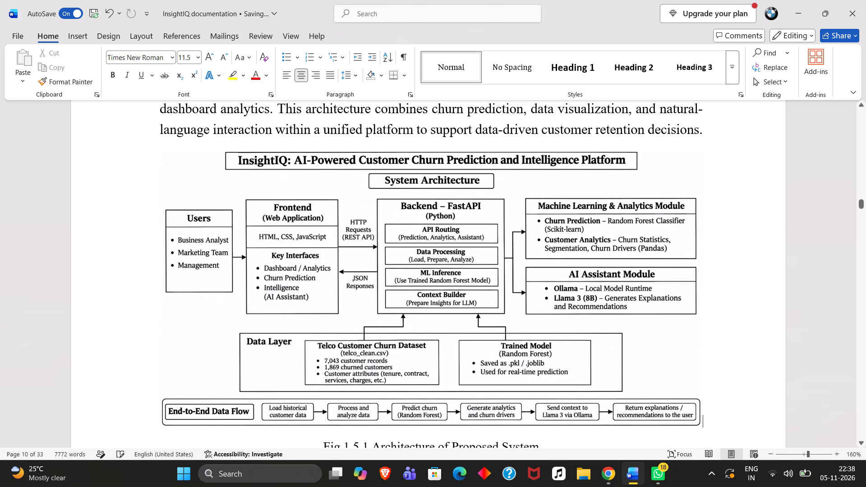
Crop the top of the architecture picture above the Fig 1.5.1 caption to remove its platform title and System Architecture boxes.
click(449, 191)
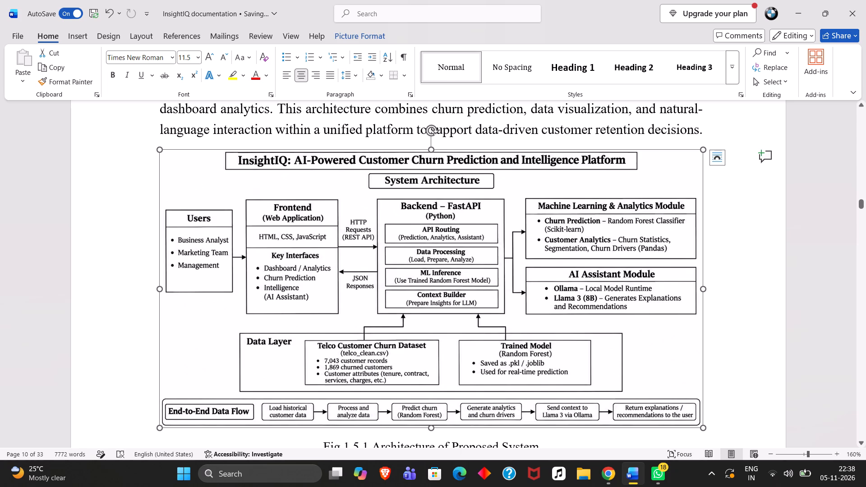
right_click(428, 157)
click(458, 103)
drag(429, 150, 428, 177)
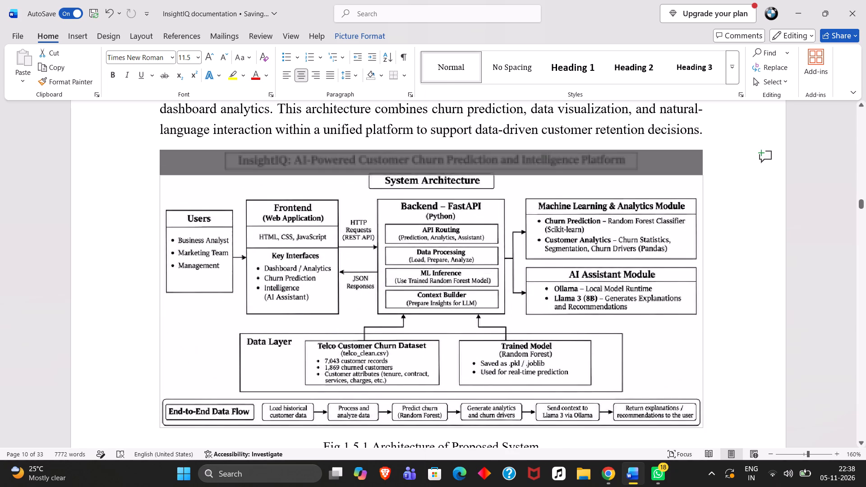
drag(428, 177, 426, 190)
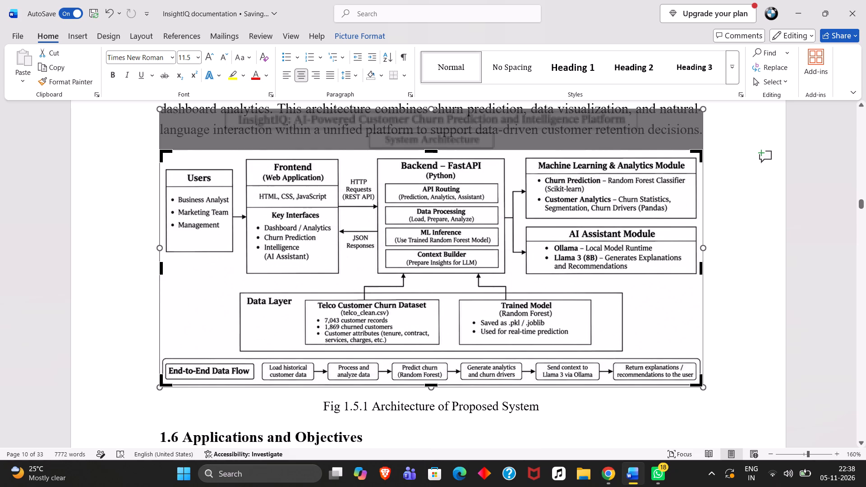
key(Return)
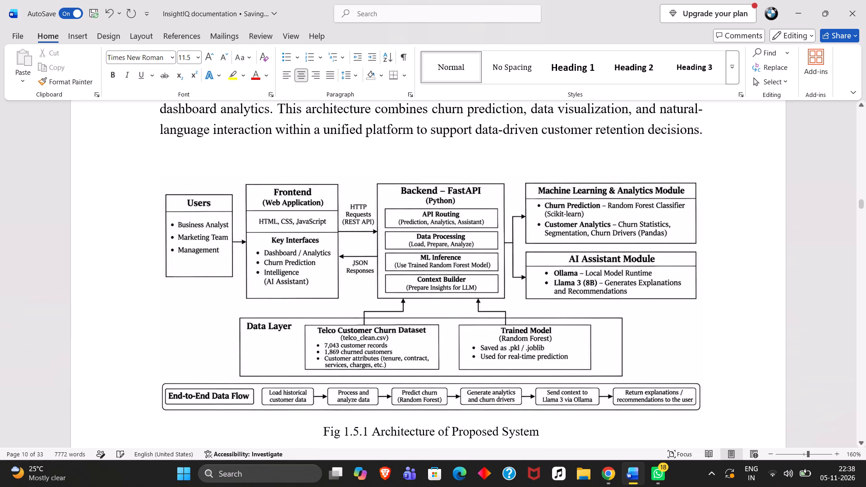
click(729, 312)
Insert a blank line directly above the "2. LITERATURE SURVEY" heading at the bottom of page 4.
scroll(703, 335, down, 1)
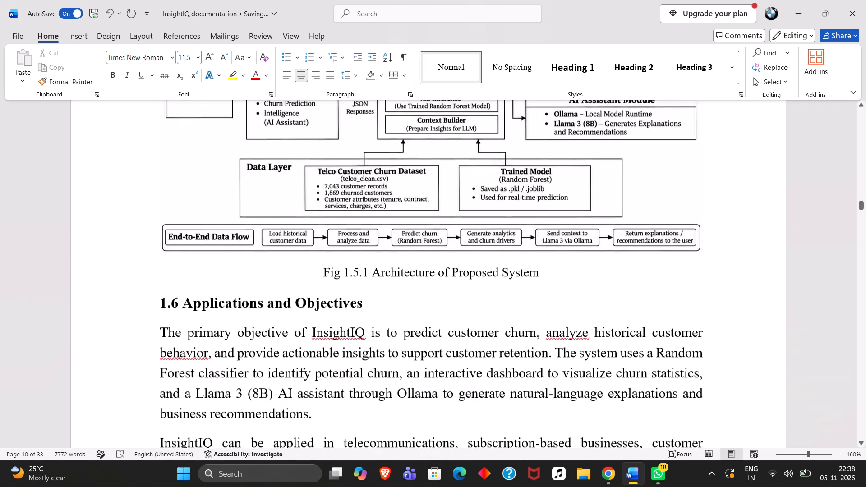
scroll(703, 335, down, 2)
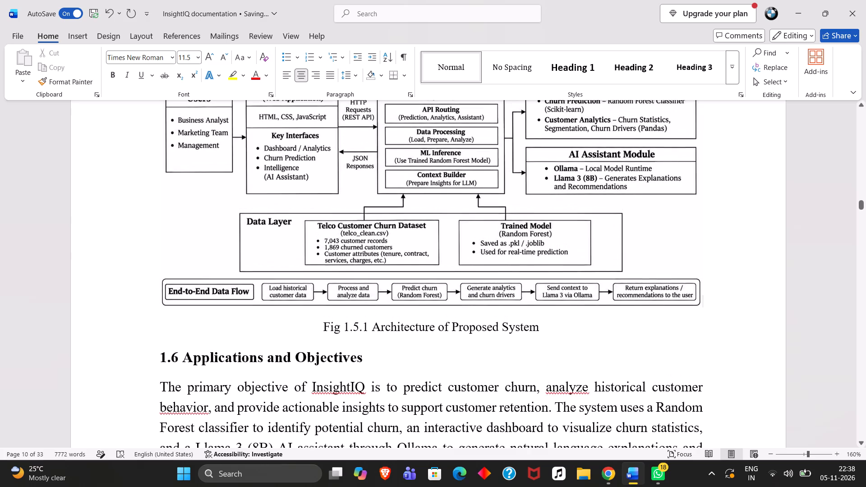
scroll(703, 335, down, 1)
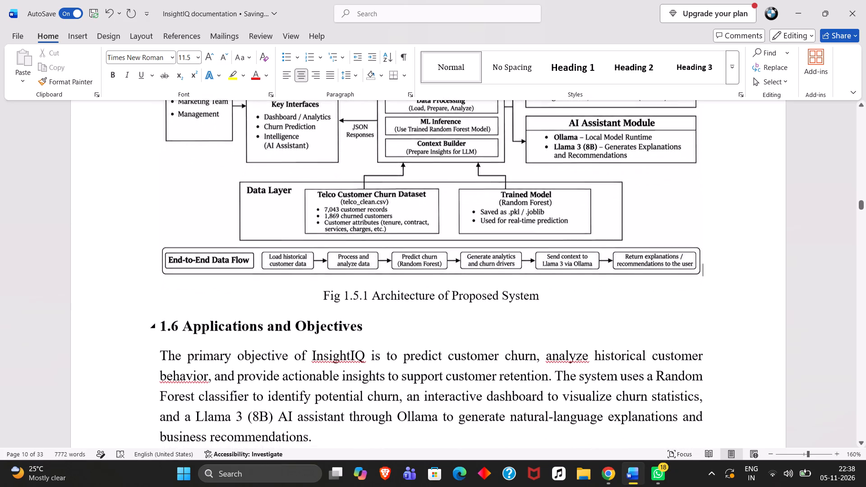
scroll(703, 335, down, 1)
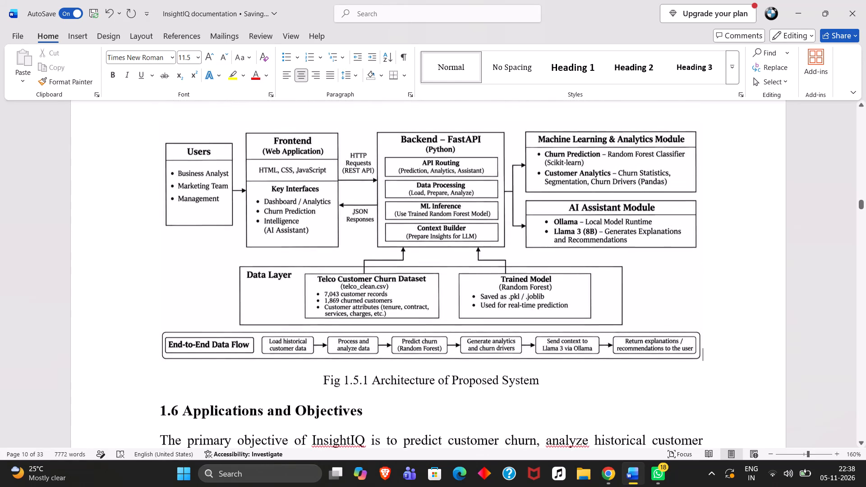
scroll(703, 335, down, 1)
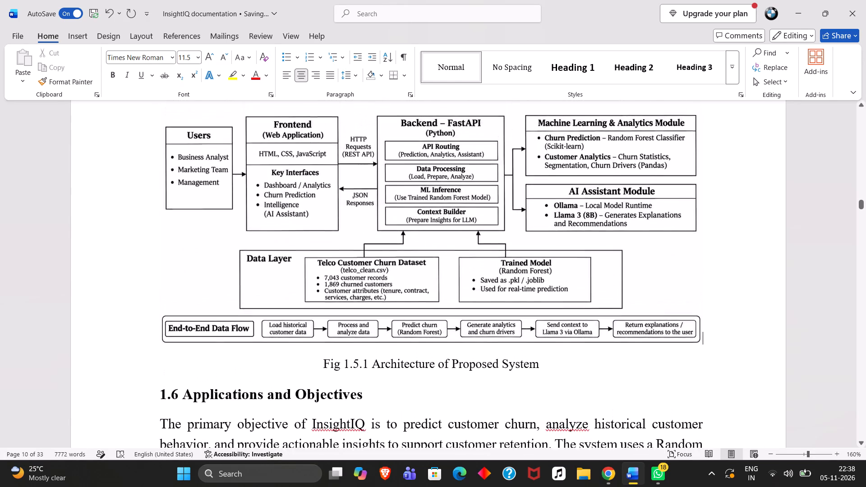
scroll(703, 335, down, 1)
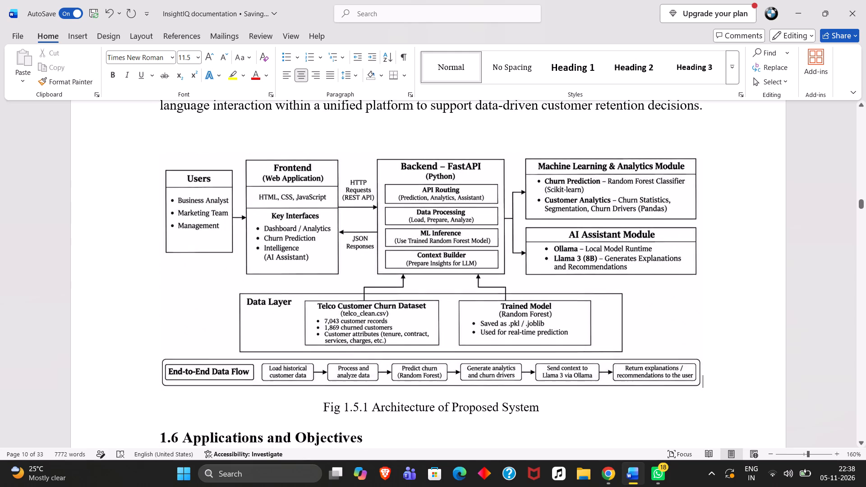
scroll(703, 335, down, 1)
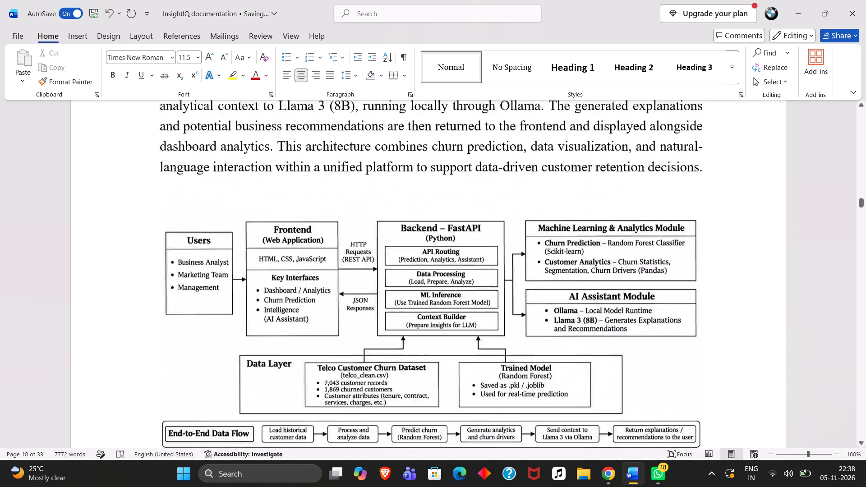
scroll(703, 335, down, 1)
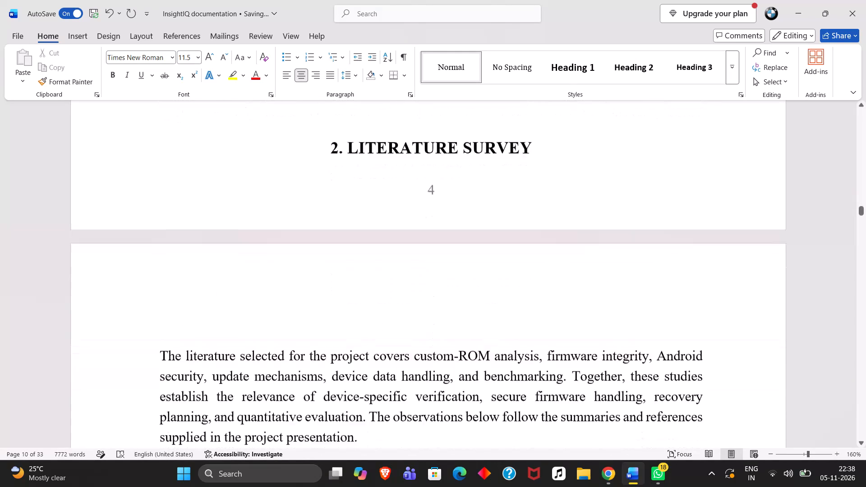
click(314, 253)
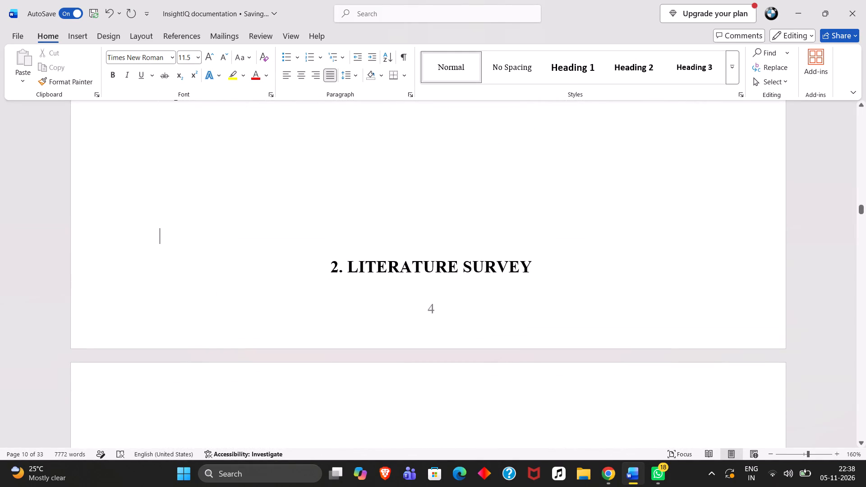
key(Return)
Review the report from the literature survey papers and table through the Technologies chapter to the UML Diagrams chapter.
scroll(314, 253, down, 4)
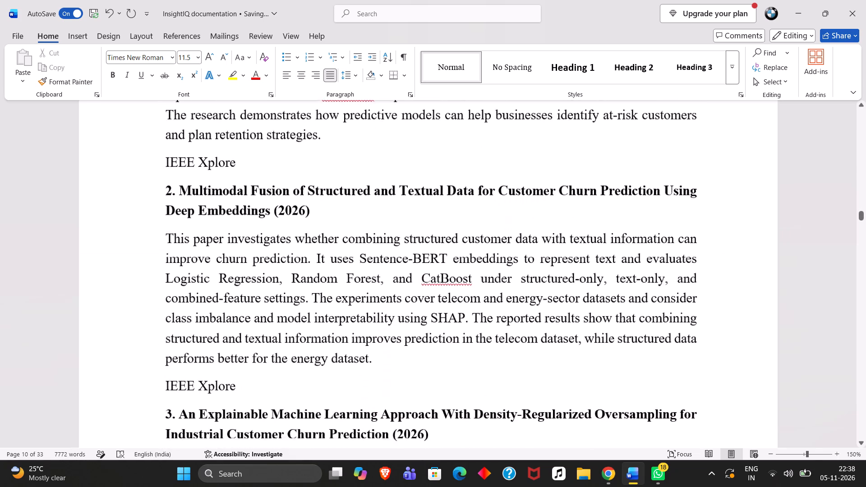
scroll(314, 253, down, 6)
ctrl+scroll(314, 253, down, 4)
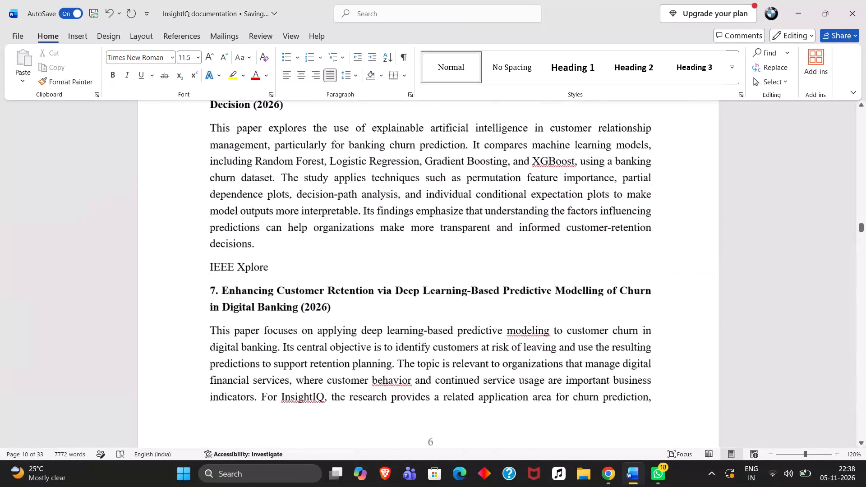
scroll(314, 253, down, 4)
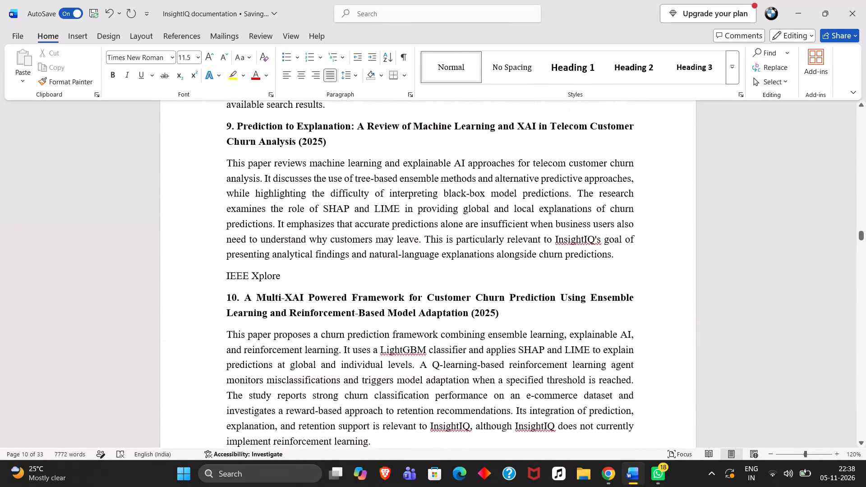
scroll(314, 253, down, 7)
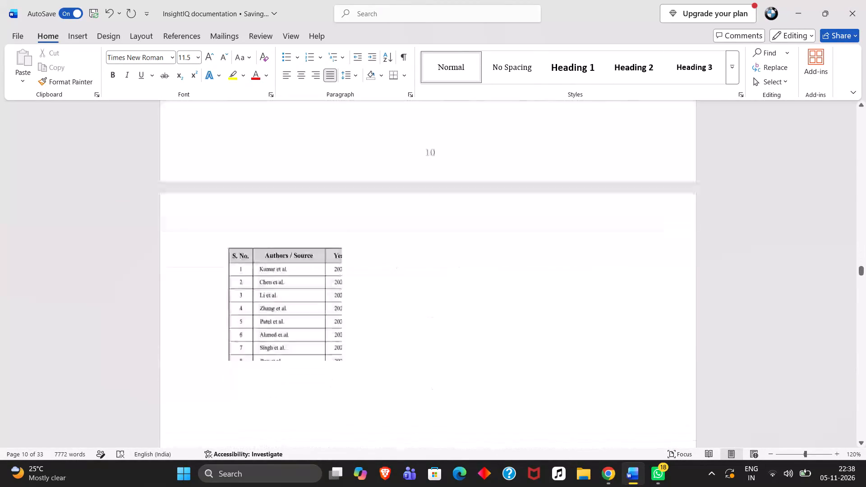
scroll(314, 253, down, 1)
scroll(314, 253, up, 2)
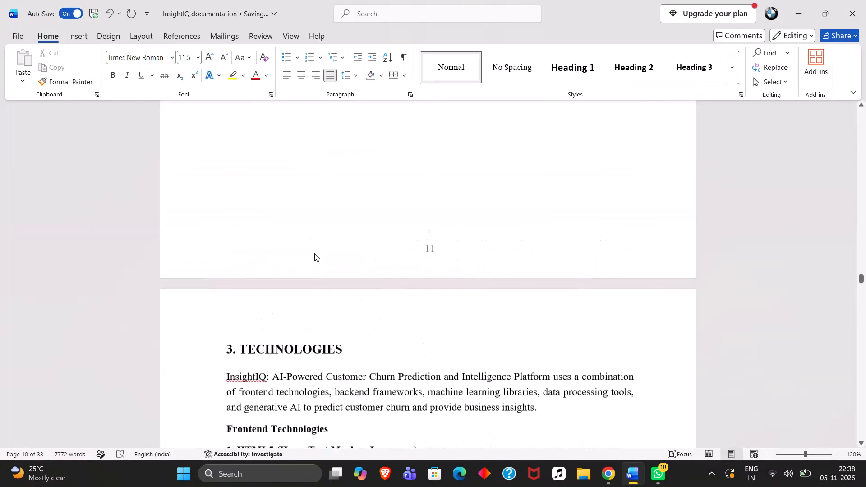
scroll(314, 253, up, 1)
scroll(314, 253, down, 3)
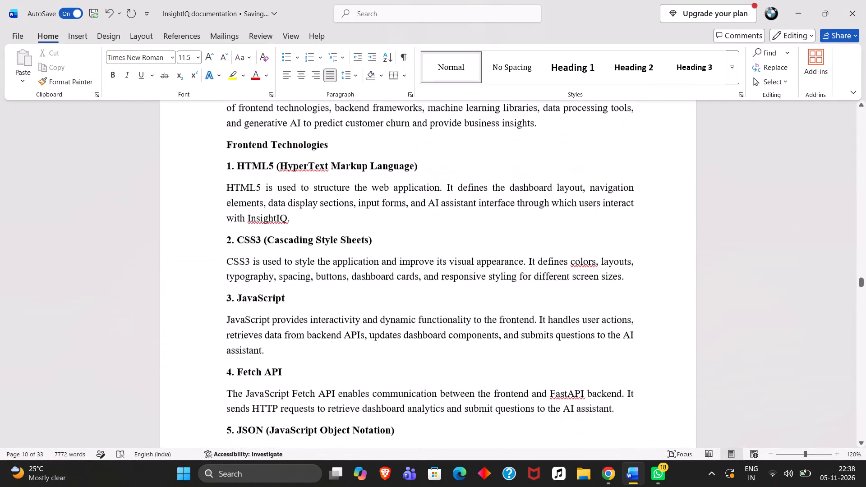
scroll(314, 253, down, 14)
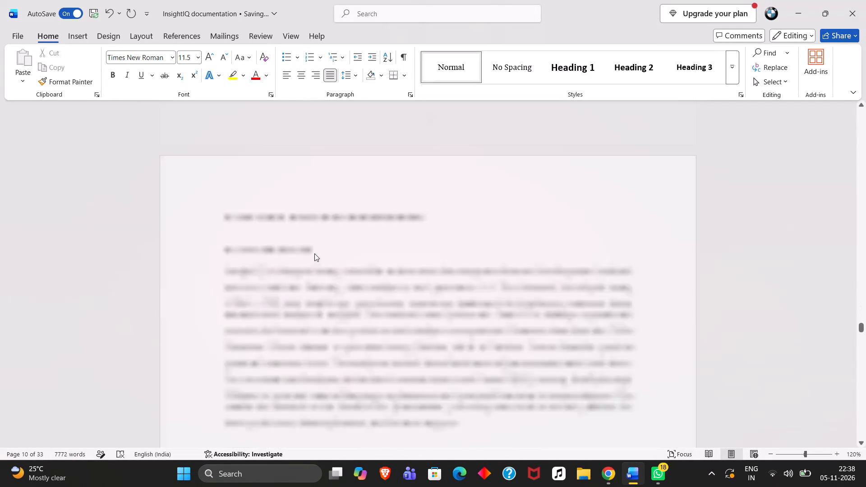
scroll(314, 253, down, 1)
scroll(314, 253, up, 1)
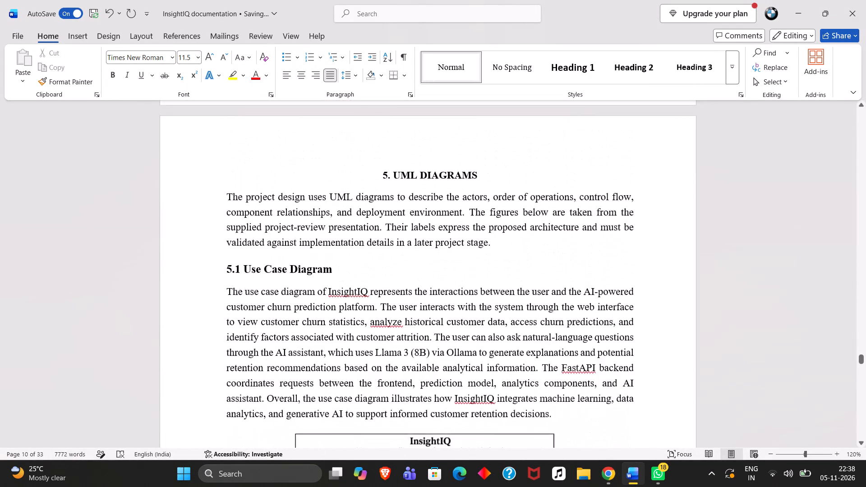
scroll(314, 253, down, 20)
scroll(314, 253, down, 6)
Return to the start of the report and check the cover page down to the Certificate heading.
scroll(314, 253, up, 20)
scroll(314, 253, up, 2)
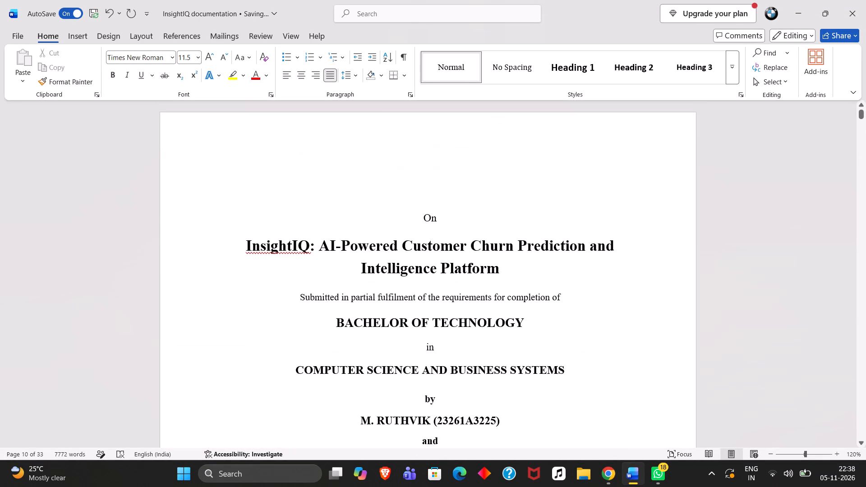
scroll(314, 253, down, 1)
ctrl+scroll(314, 253, down, 1)
scroll(314, 253, down, 3)
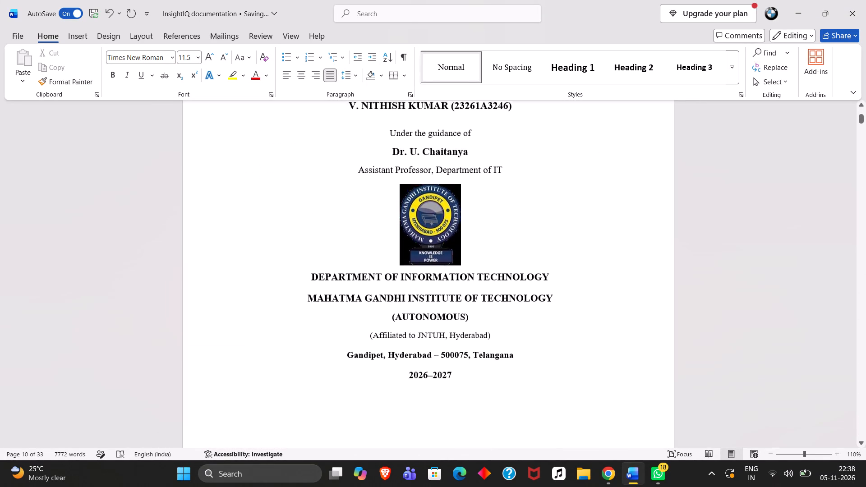
scroll(314, 253, down, 3)
scroll(314, 253, up, 1)
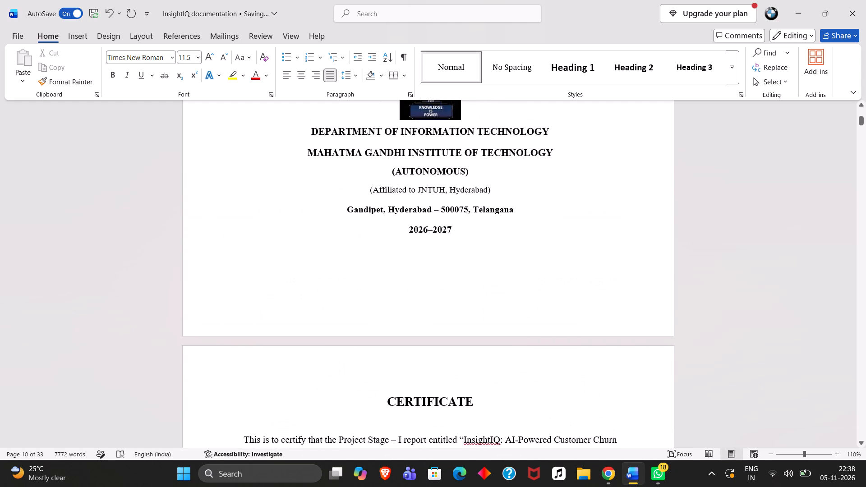
scroll(314, 253, up, 4)
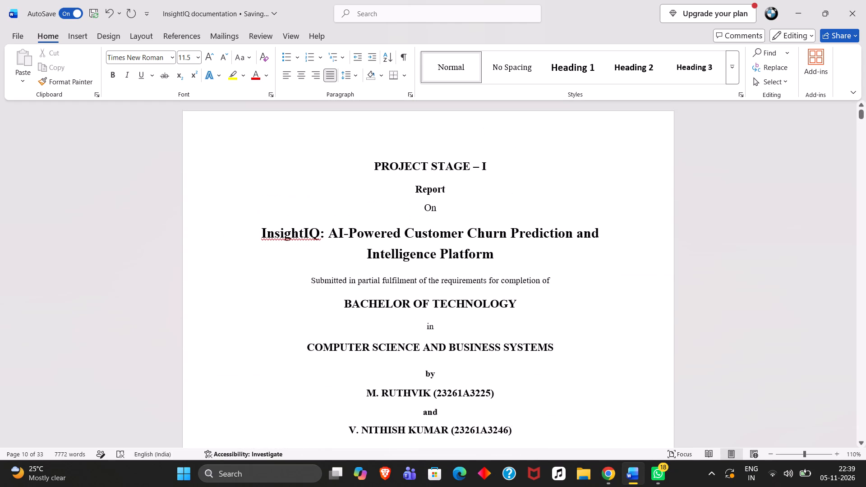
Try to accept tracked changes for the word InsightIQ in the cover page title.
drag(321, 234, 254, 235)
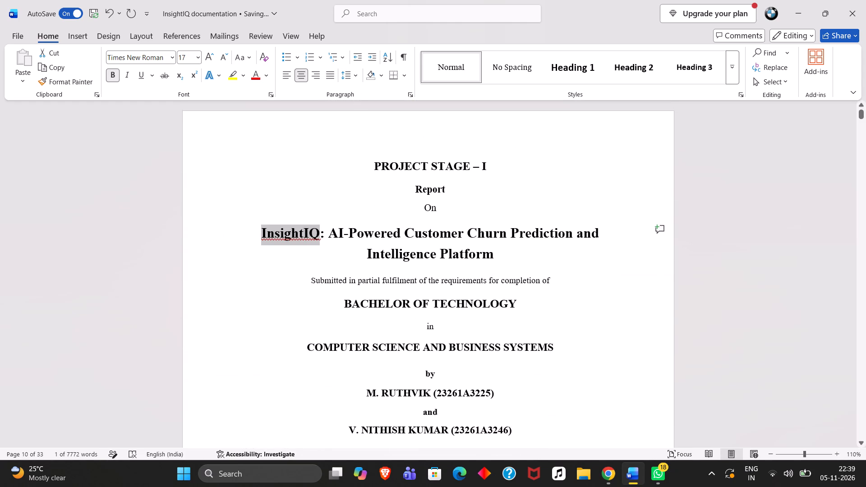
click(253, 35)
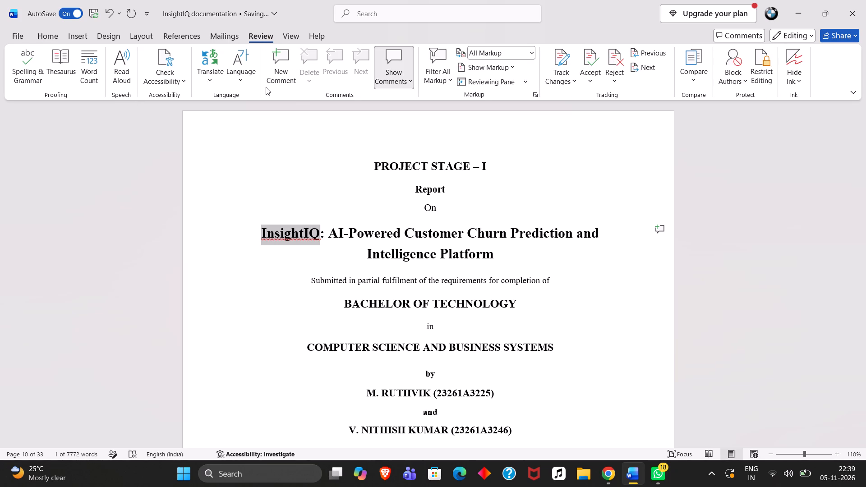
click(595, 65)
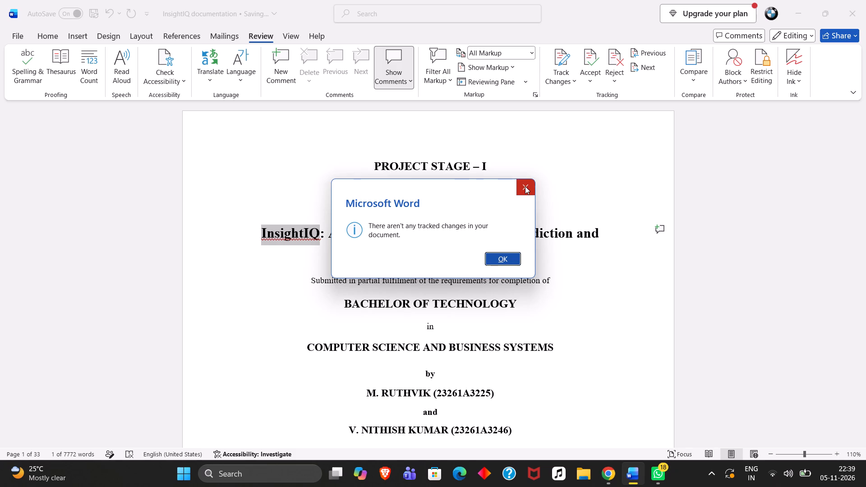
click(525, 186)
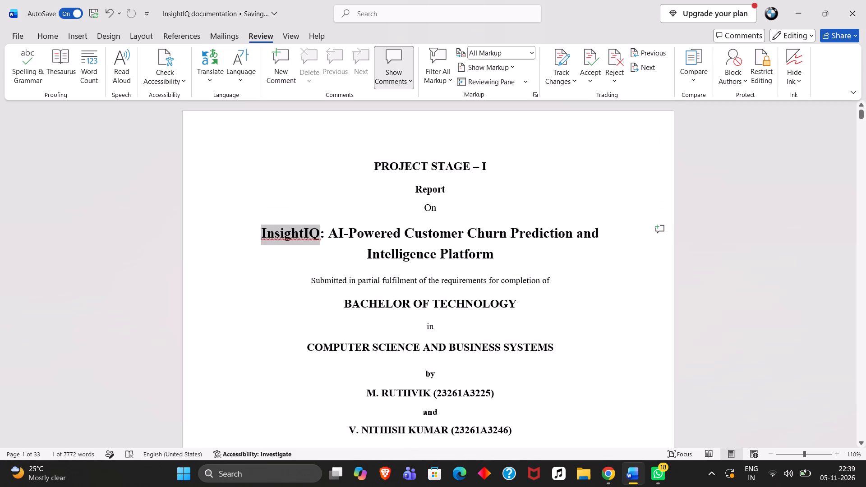
Close the InsightIQ documentation file.
click(865, 0)
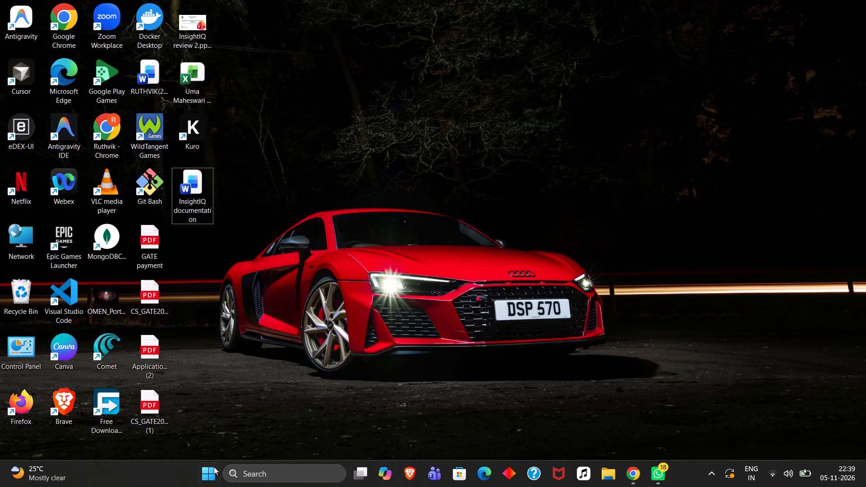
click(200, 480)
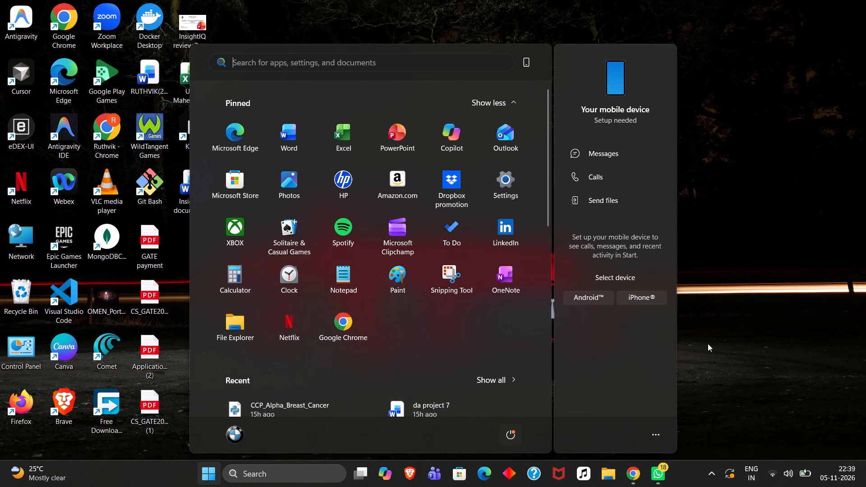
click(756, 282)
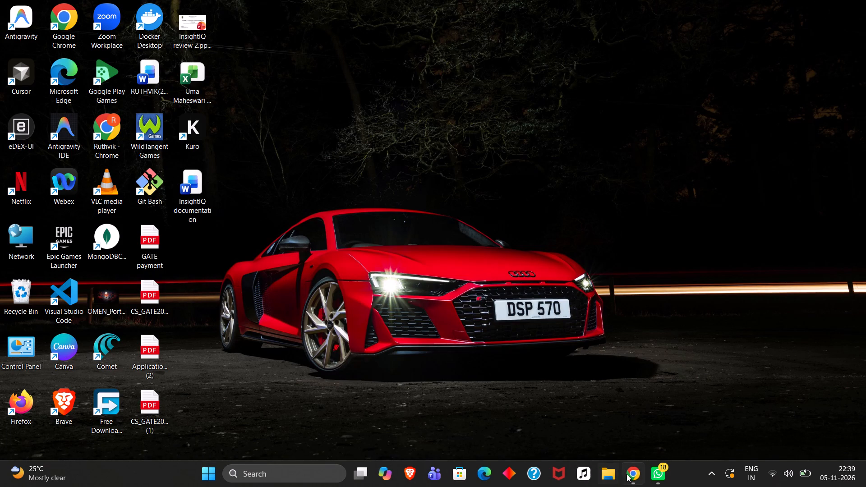
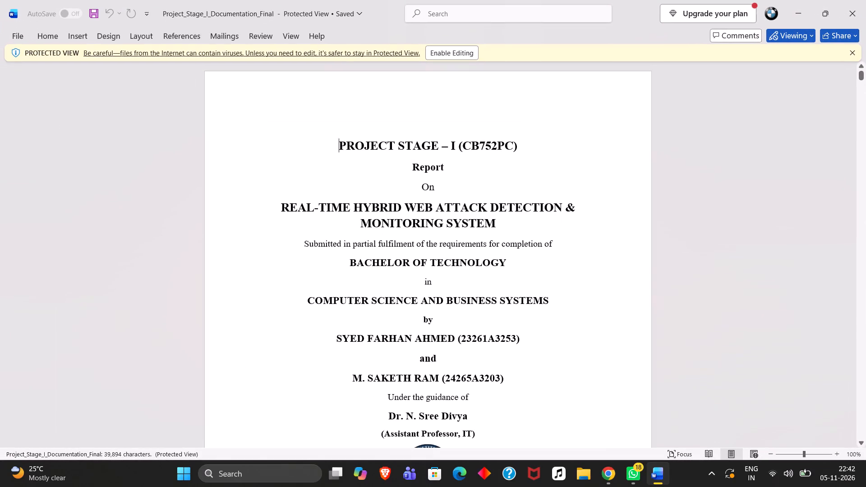
Copy the entire cover page, from the PROJECT STAGE – I heading to the 2026-2027 line, in Project_Stage_I_Documentation_Final.
scroll(409, 287, down, 4)
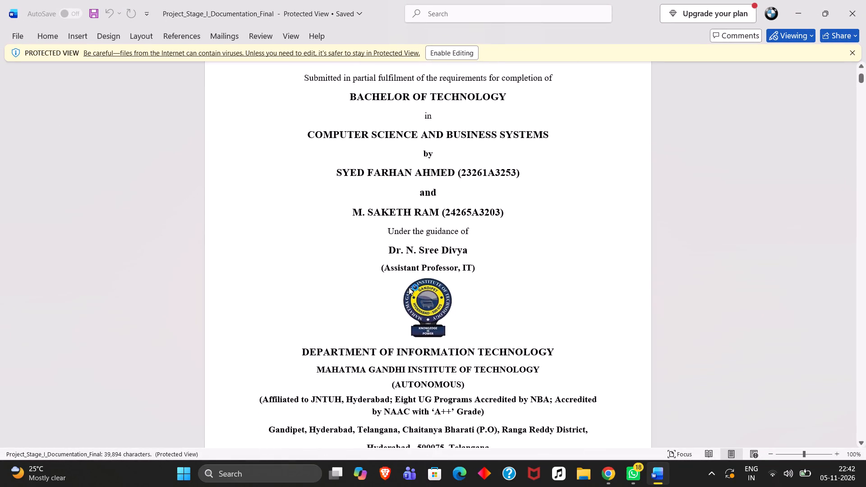
scroll(409, 287, down, 2)
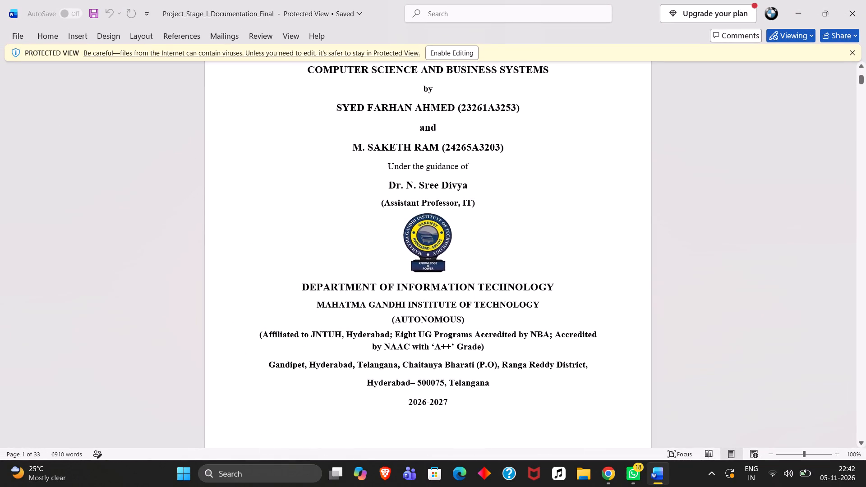
drag(452, 400, 330, 157)
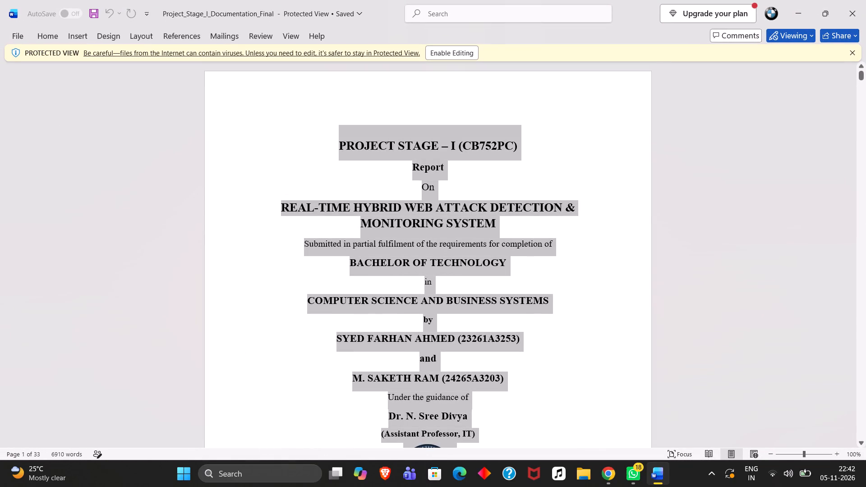
drag(330, 157, 423, 180)
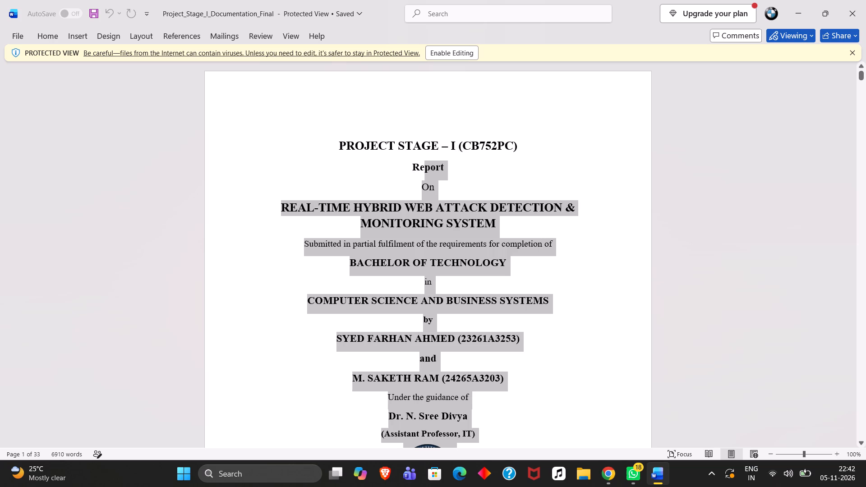
drag(423, 180, 341, 149)
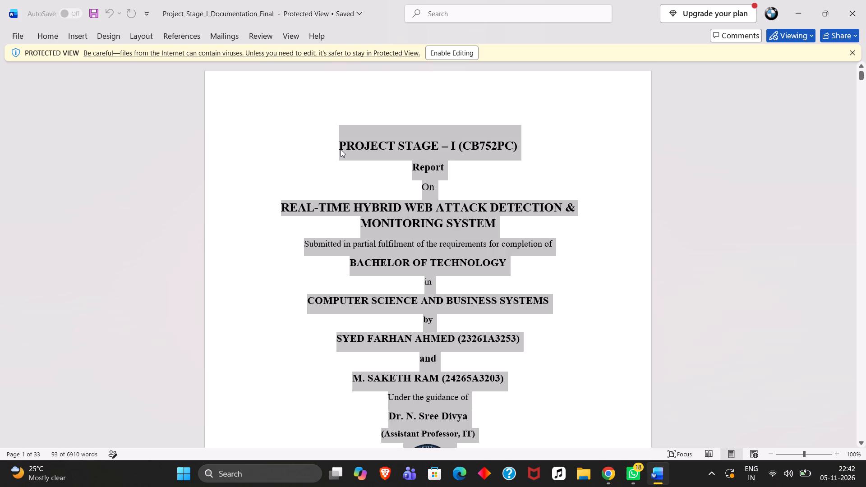
key(ctrl+c)
scroll(547, 405, down, 2)
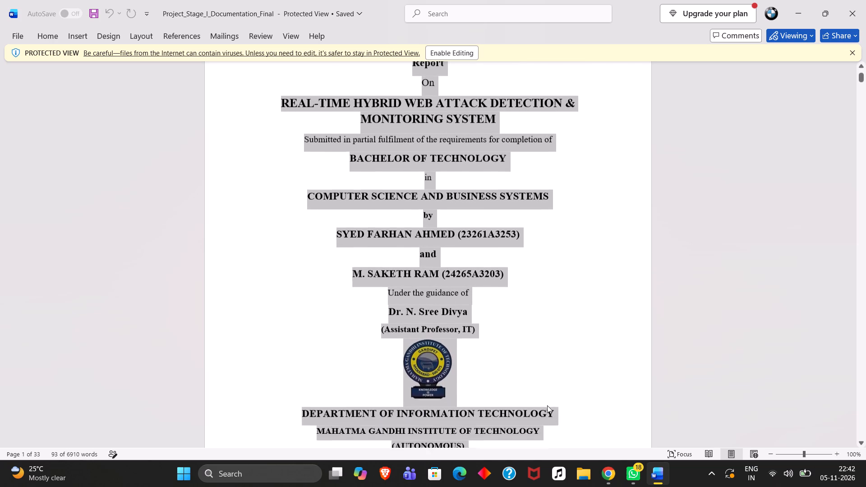
scroll(547, 405, down, 2)
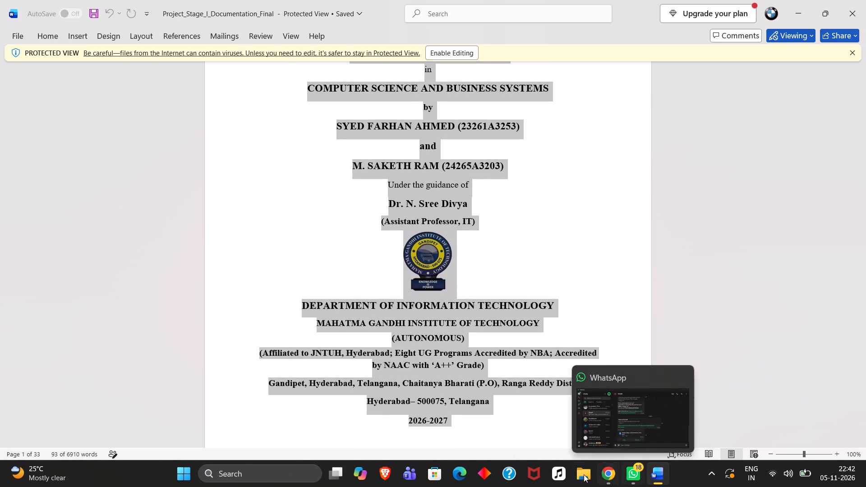
Open the InsightIQ documentation file from the desktop.
double_click(196, 169)
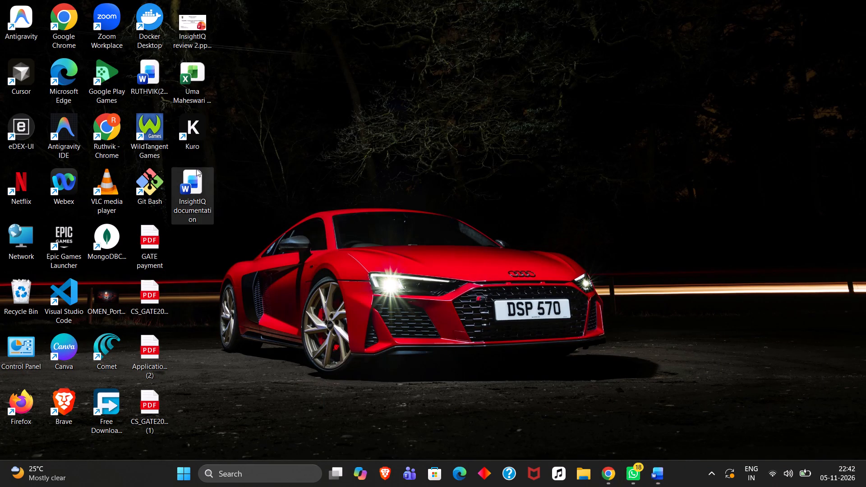
Replace the whole InsightIQ cover page, from PROJECT STAGE – I to 2026–2027, with the copied cover page.
scroll(465, 318, down, 3)
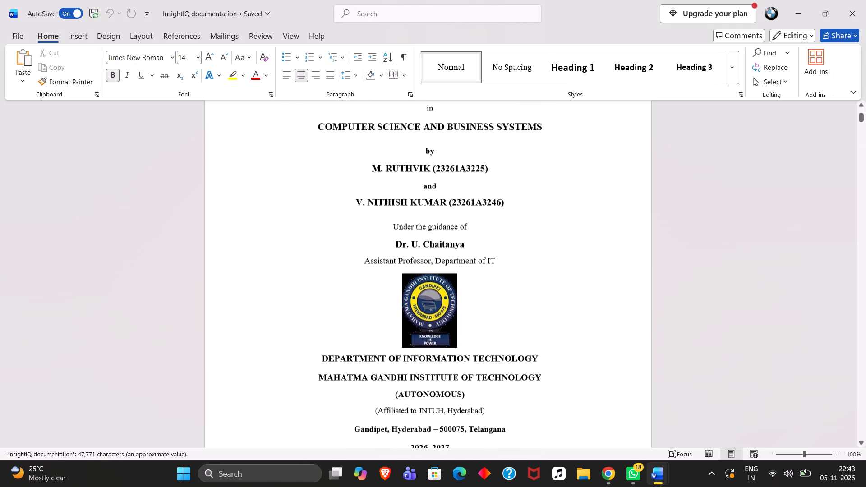
scroll(465, 318, down, 1)
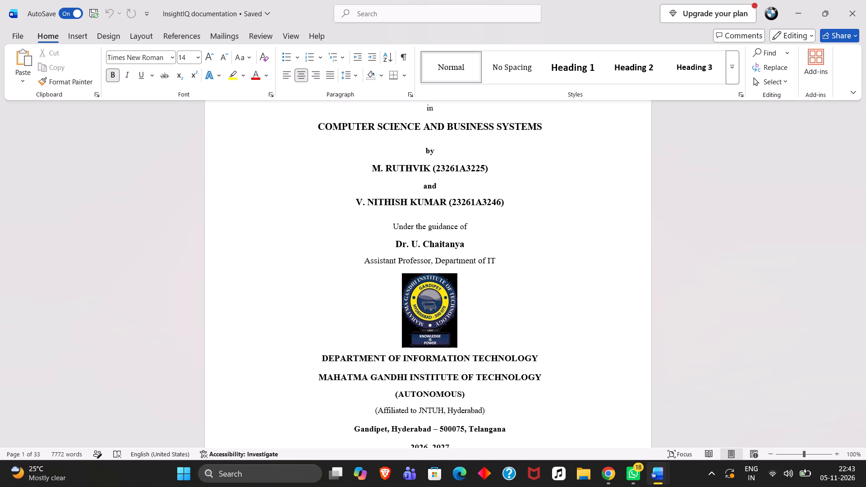
click(494, 325)
key(ctrl+a)
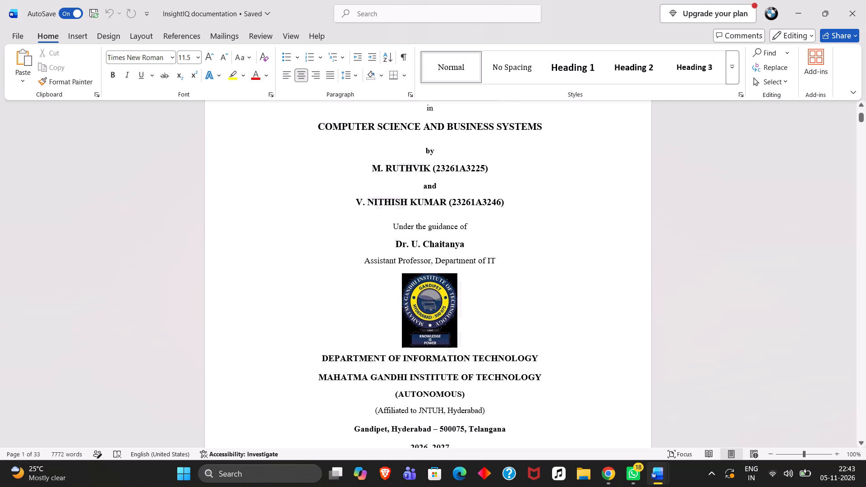
click(494, 325)
scroll(494, 325, down, 2)
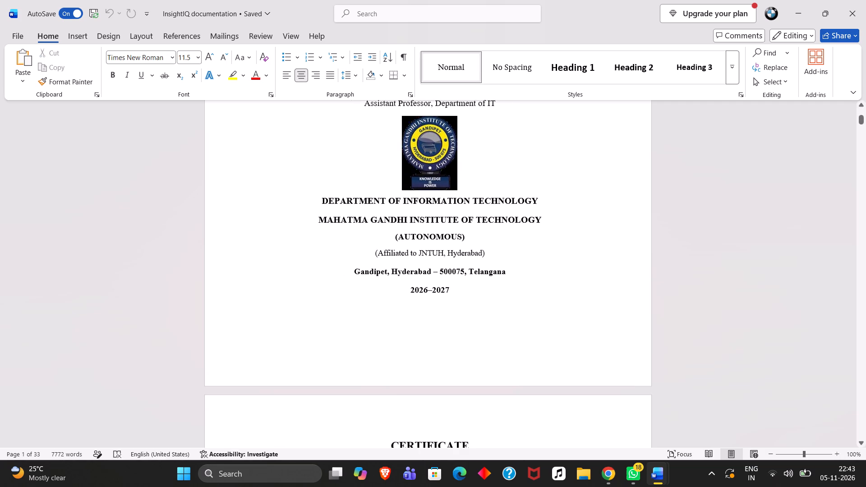
drag(467, 285, 370, 14)
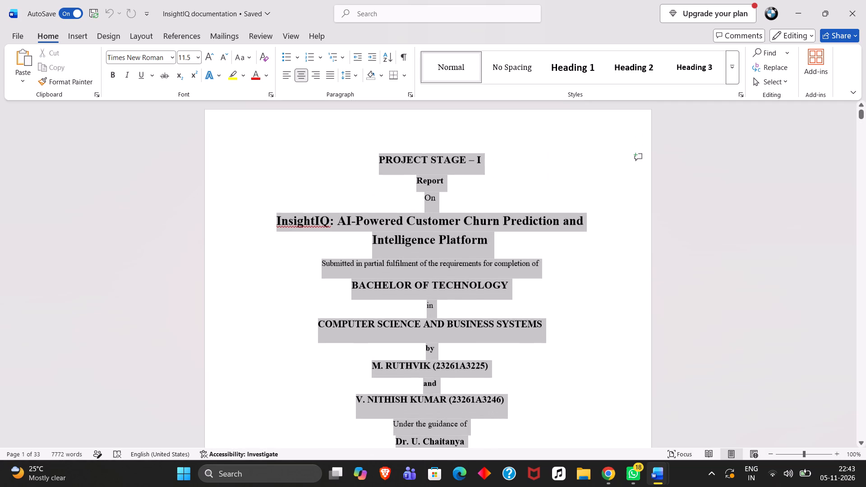
key(ctrl+v)
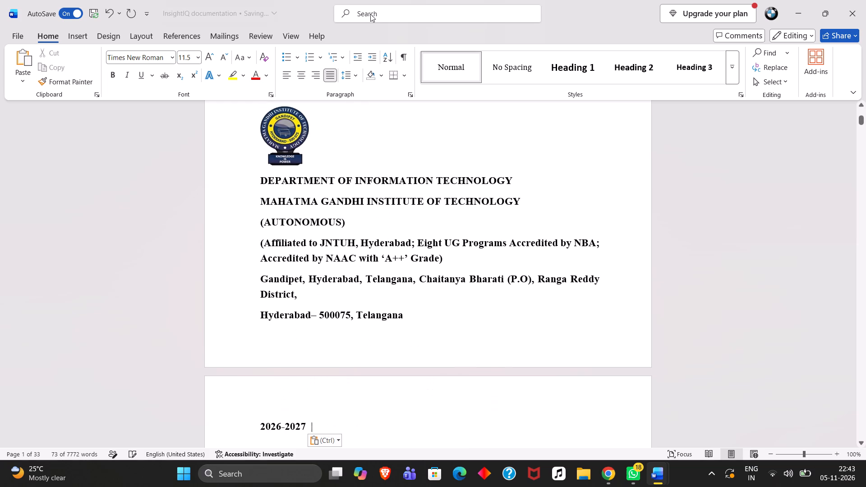
Change the paste option of the pasted cover page to one that keeps its centred layout, and check the page up to its heading.
drag(414, 320, 404, 322)
click(325, 435)
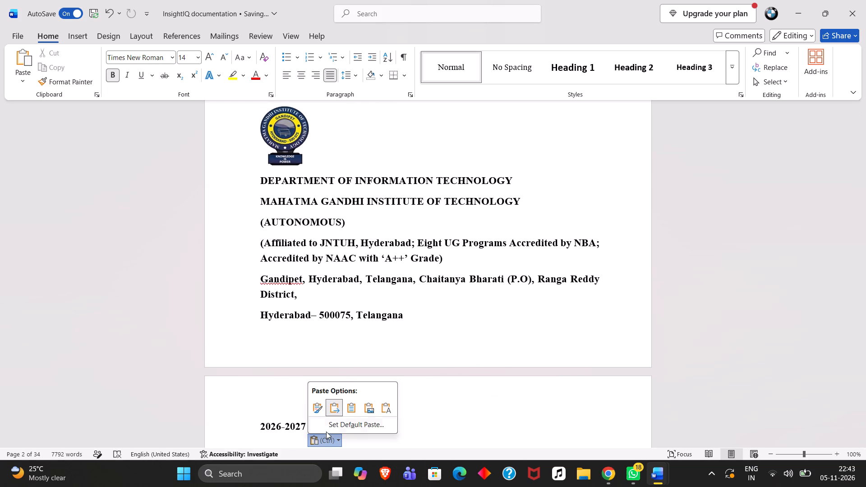
click(351, 411)
scroll(396, 257, up, 2)
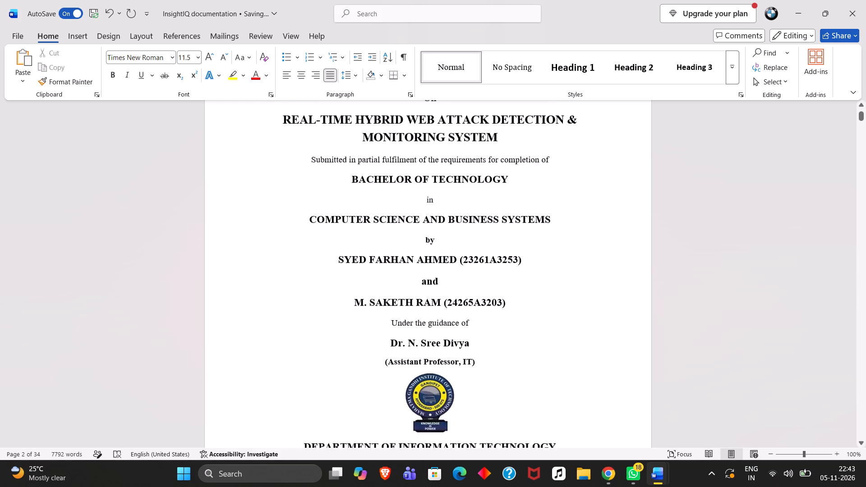
scroll(396, 257, up, 2)
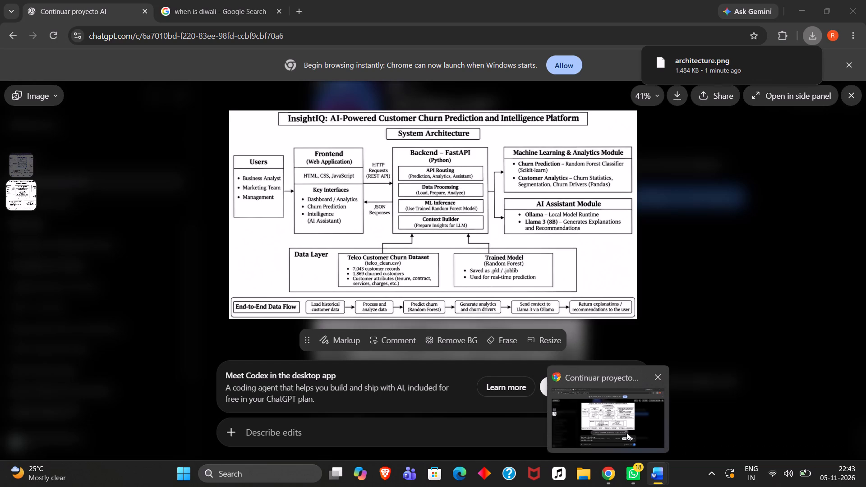
click(626, 432)
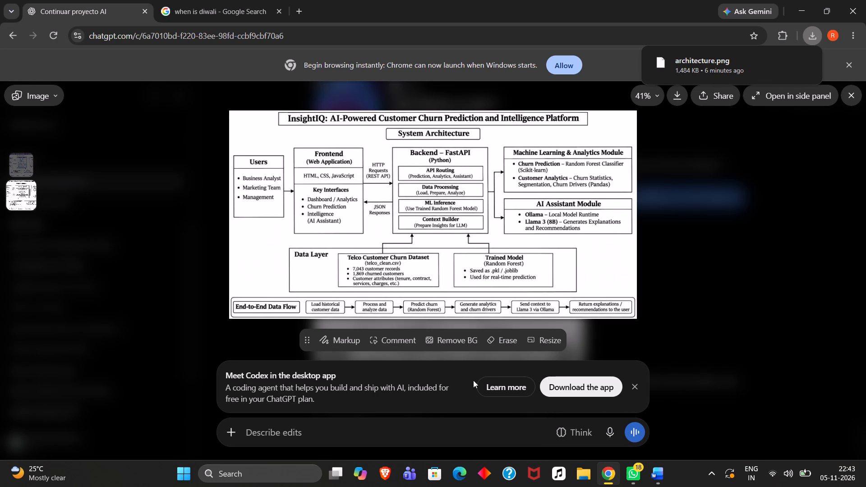
click(634, 386)
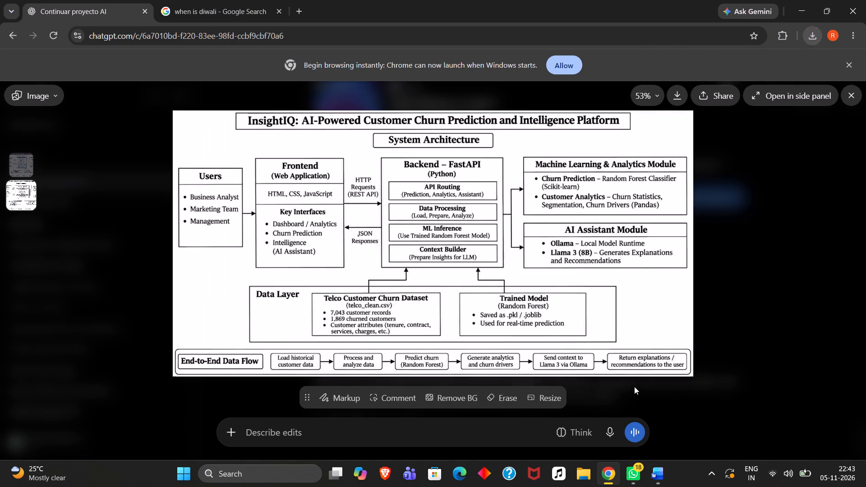
click(852, 93)
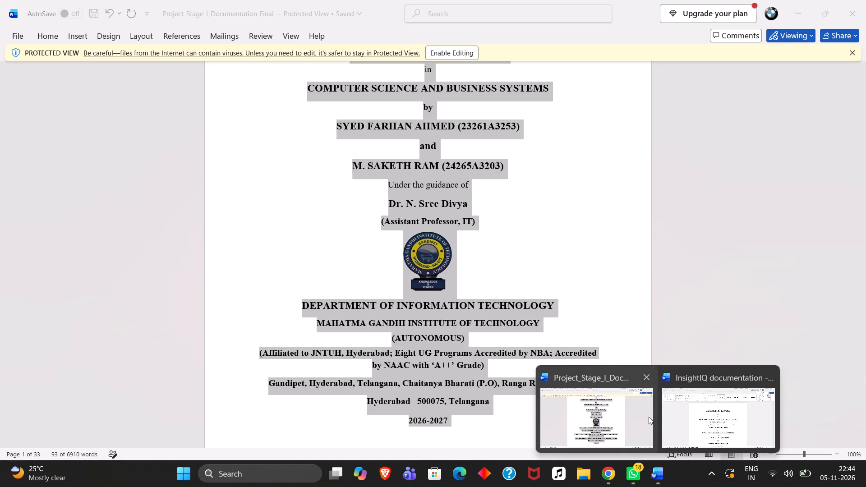
click(682, 426)
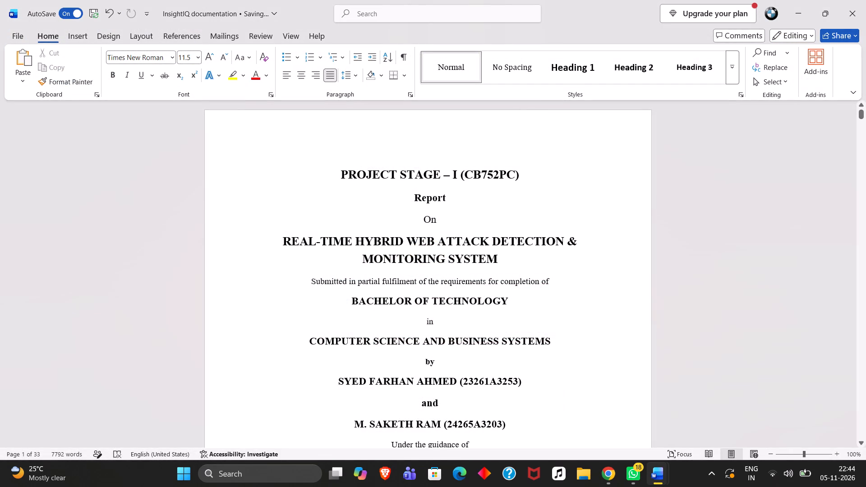
drag(500, 257, 289, 229)
click(300, 230)
drag(280, 239, 502, 262)
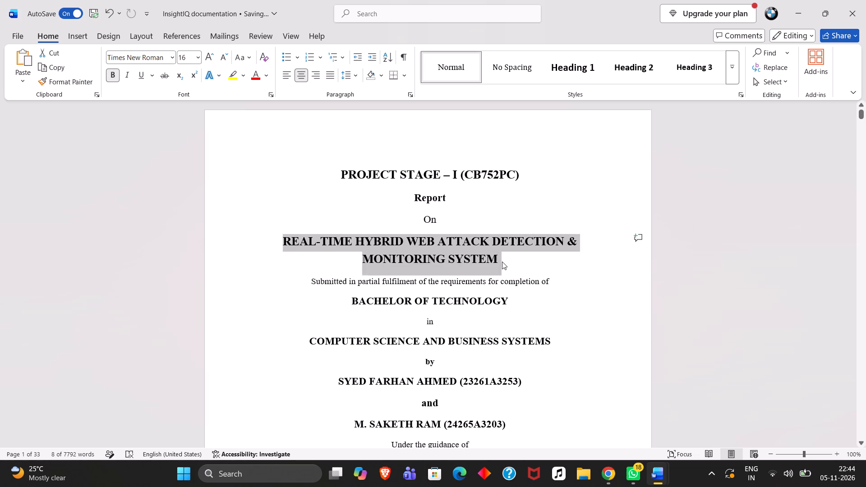
key(ctrl+v)
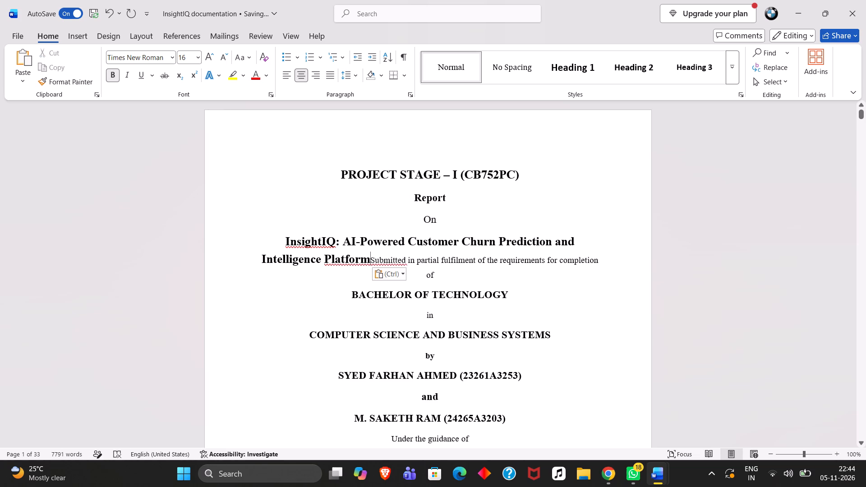
click(383, 279)
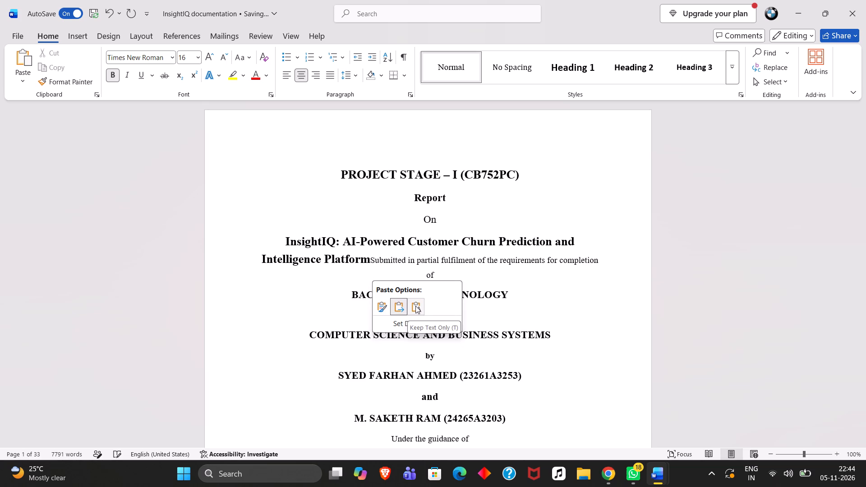
key(Return)
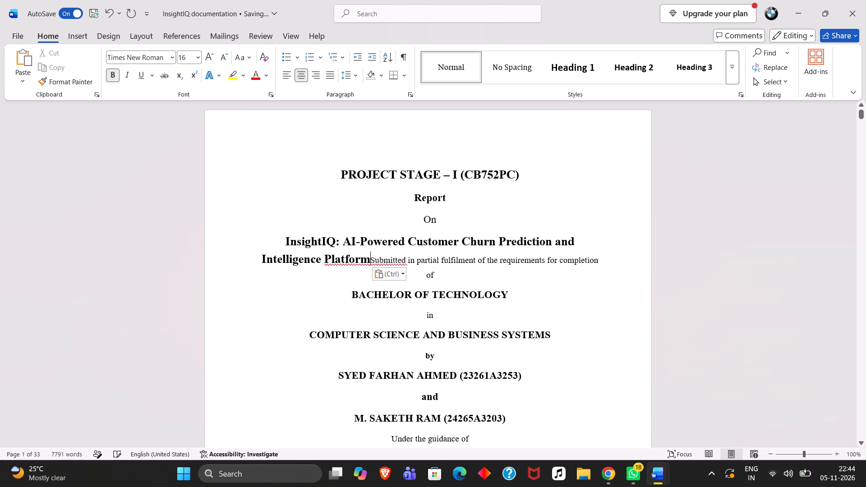
key(Return)
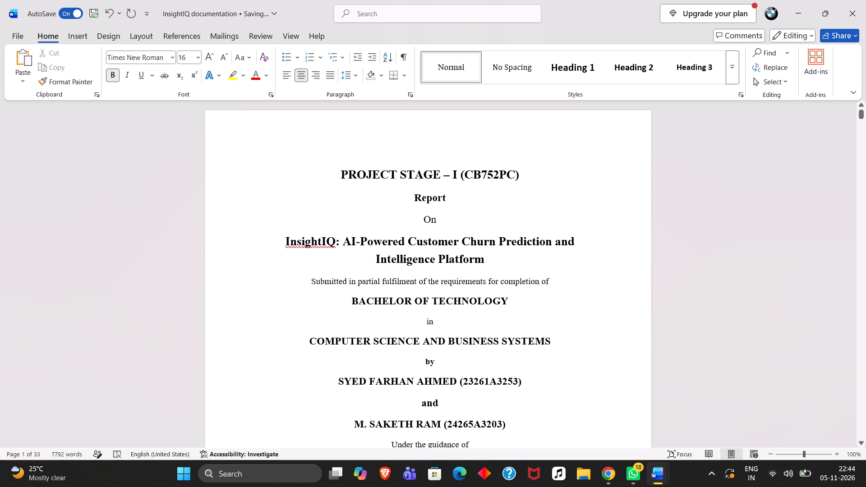
scroll(382, 346, down, 3)
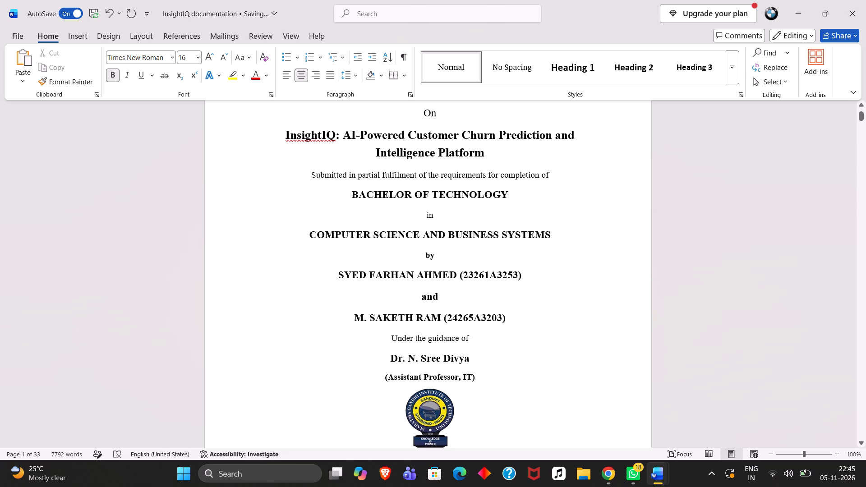
Insert the text "322z" directly before the submission statement on the cover page.
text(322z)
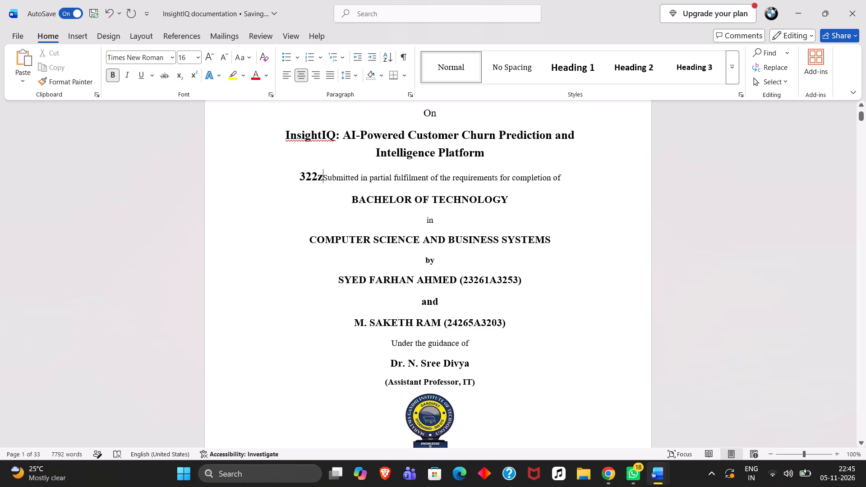
Replace the first student's name under "by" on the cover with the first InsightIQ student's name in capitals, keeping the roll number.
drag(455, 280, 405, 285)
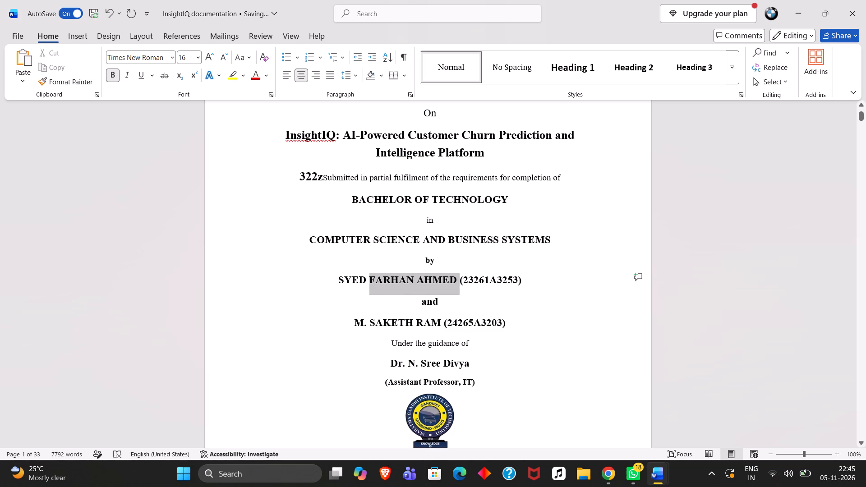
drag(405, 285, 338, 280)
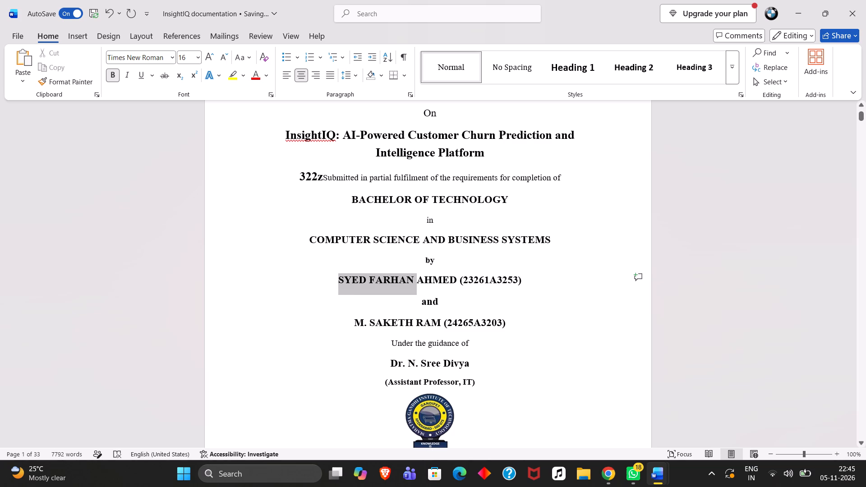
drag(338, 280, 417, 265)
drag(417, 265, 336, 299)
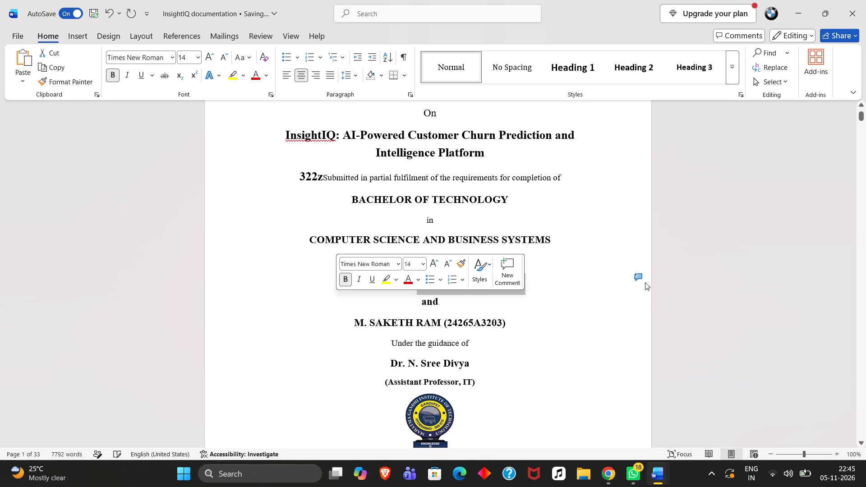
click(544, 293)
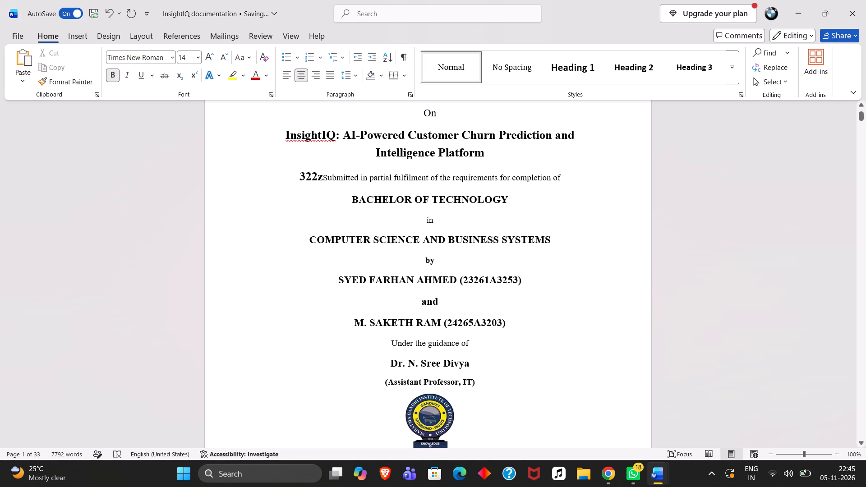
drag(457, 278, 353, 286)
key(BackSpace)
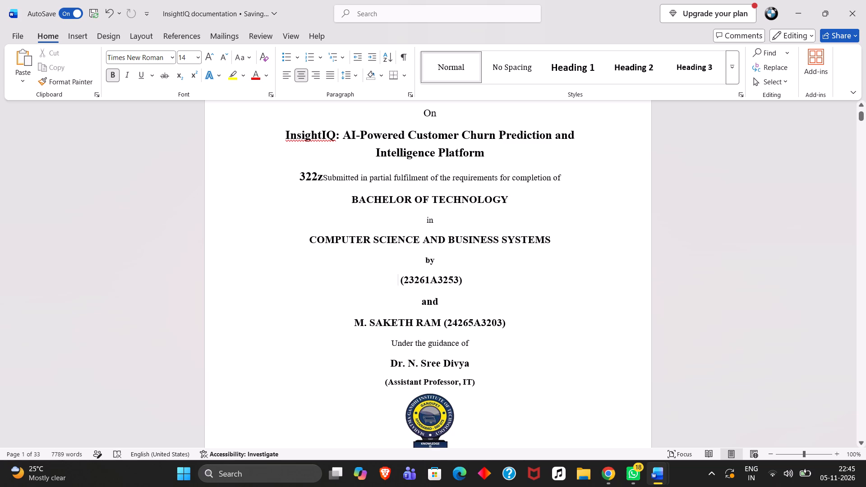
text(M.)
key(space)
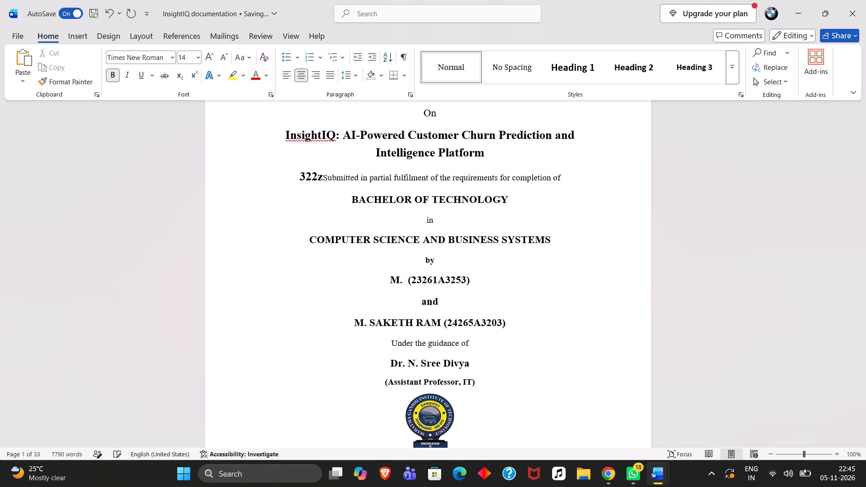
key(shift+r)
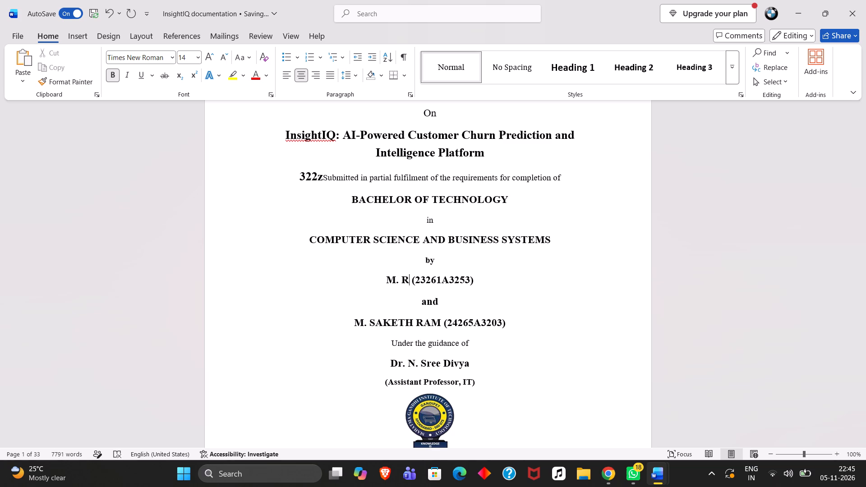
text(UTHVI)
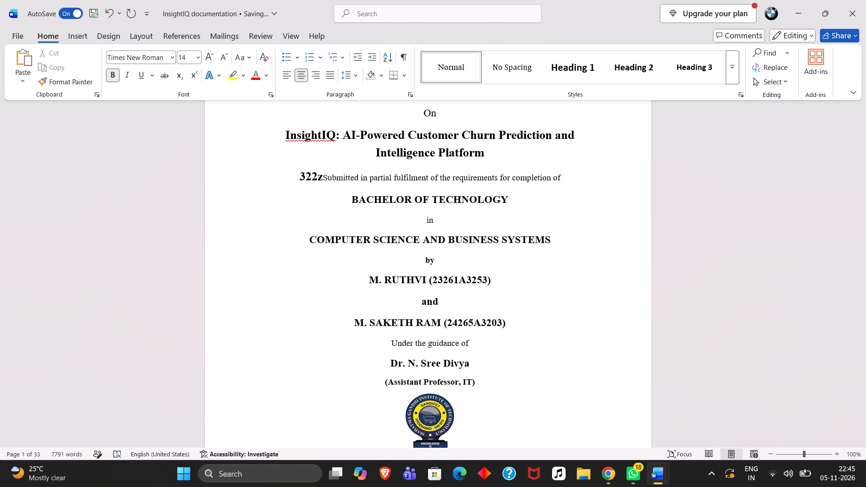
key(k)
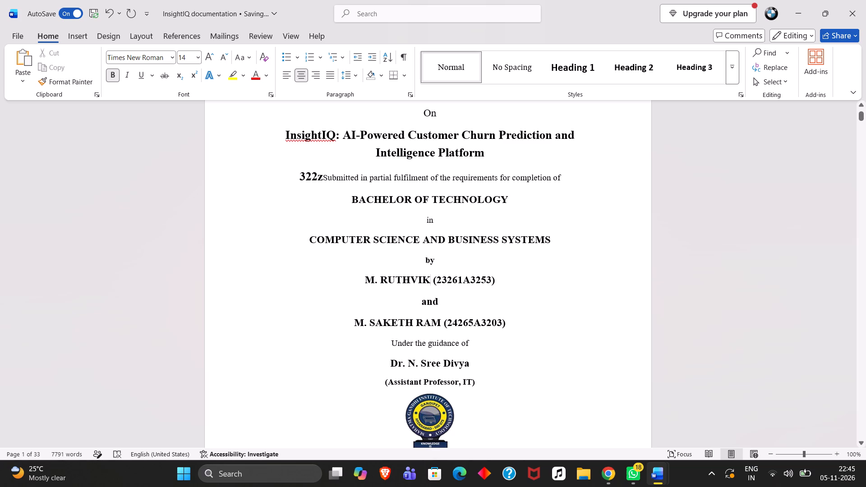
Correct the last two digits of the first student's roll number on the cover page.
click(489, 282)
key(BackSpace)
key(BackSpace)
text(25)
Replace the second student's name under "and" on the cover with the second InsightIQ student's name in capitals, keeping the roll number.
click(437, 321)
key(BackSpace)
key(BackSpace)
key(BackSpace)
key(BackSpace)
key(BackSpace)
key(BackSpace)
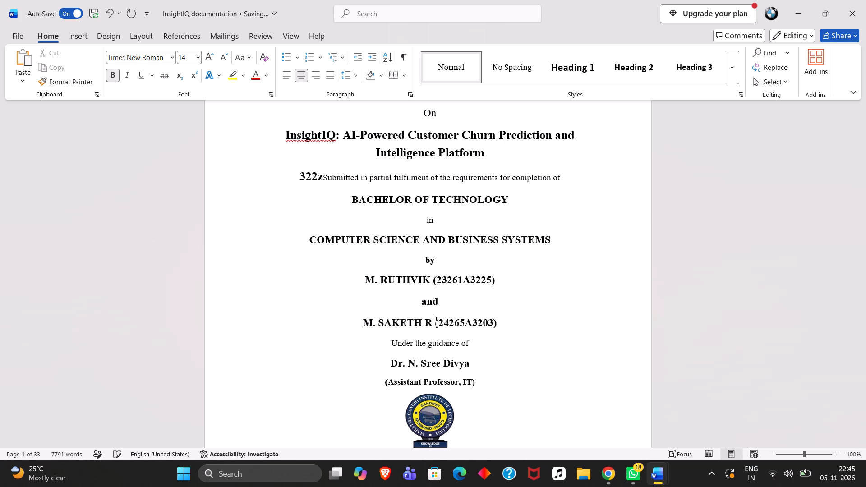
key(BackSpace)
key(BackSpace)
key(BackSpace)
key(BackSpace)
key(BackSpace)
key(BackSpace)
key(BackSpace)
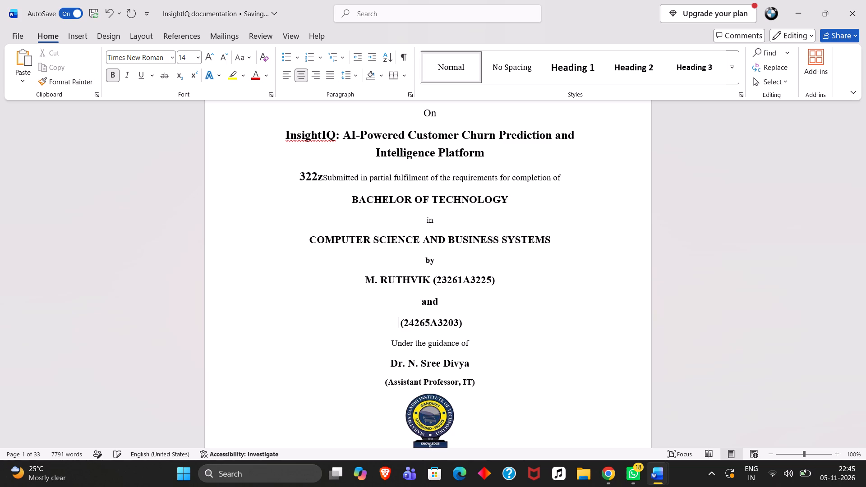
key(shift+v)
key(BackSpace)
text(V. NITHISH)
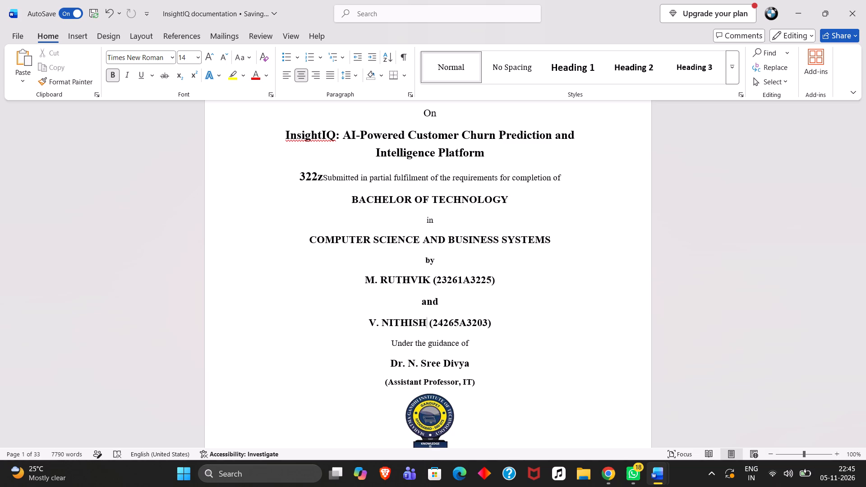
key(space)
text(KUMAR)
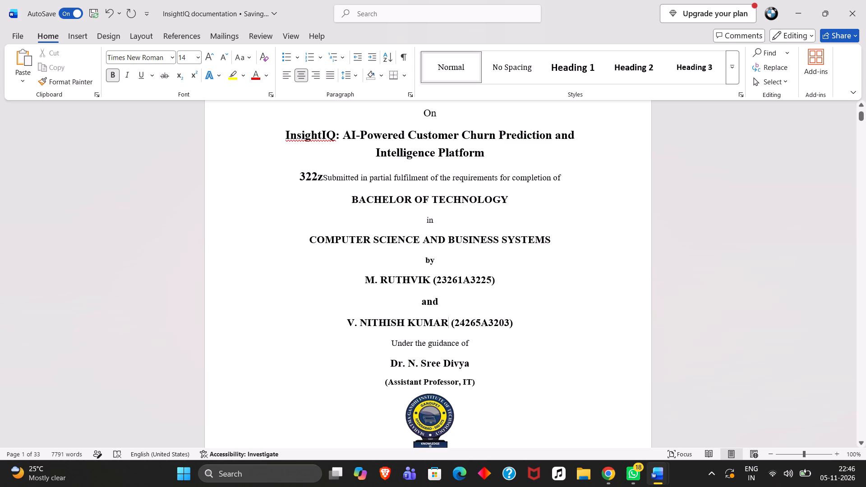
Review the cover page from the report title down to the institute details and academic year.
scroll(529, 349, down, 1)
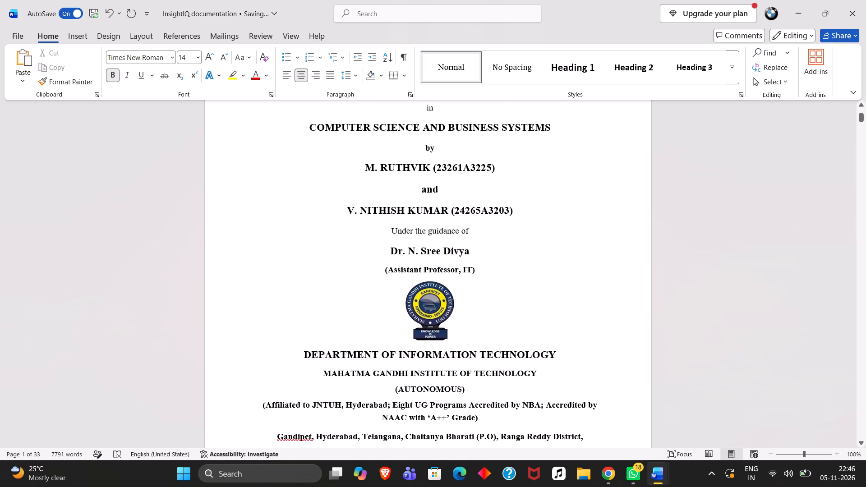
scroll(529, 349, down, 2)
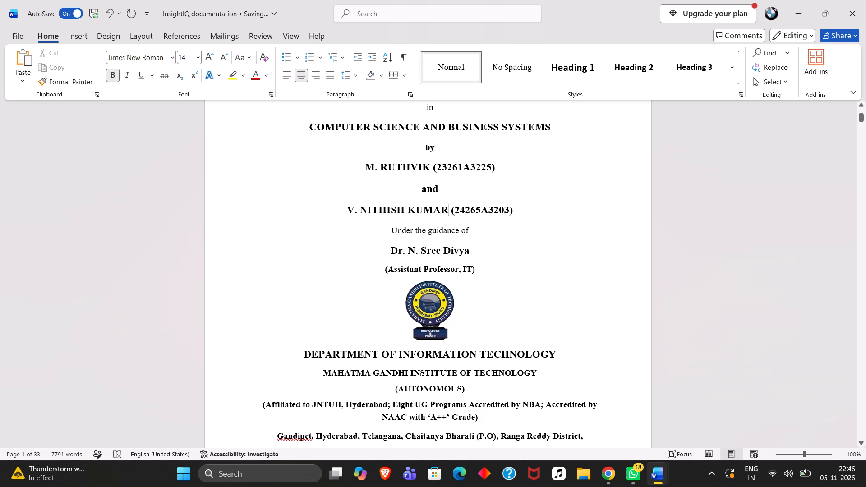
scroll(488, 319, up, 1)
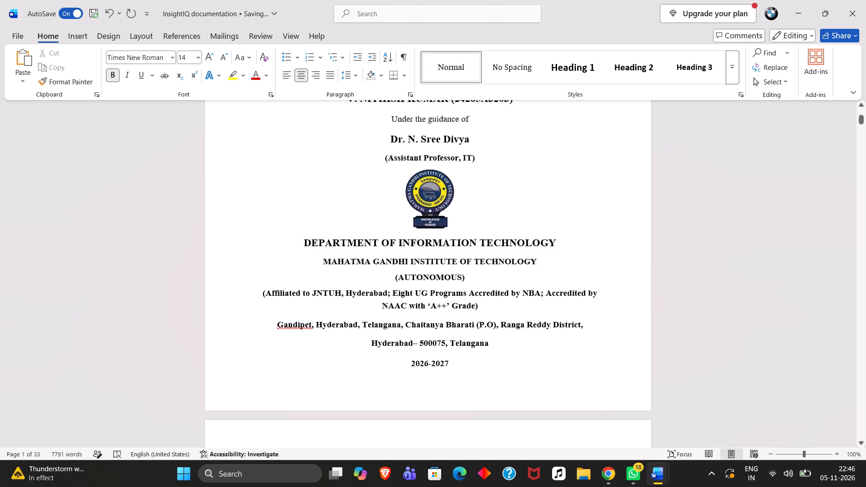
scroll(488, 319, up, 2)
scroll(488, 319, down, 1)
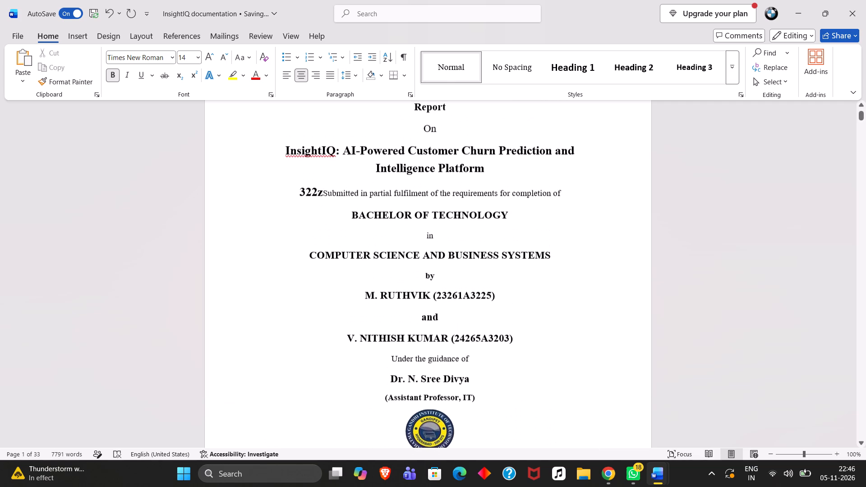
scroll(488, 319, down, 2)
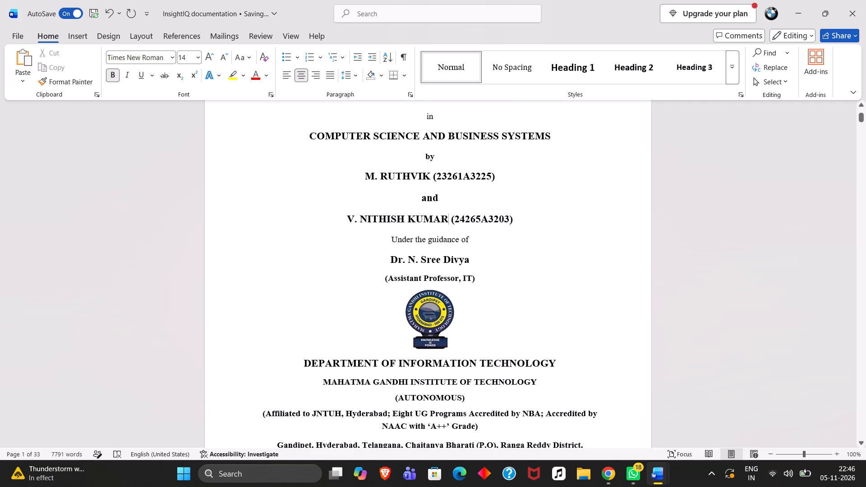
Replace the guide's name under "Under the guidance of" with the project supervisor's name from the certificate page, in capitals on its own line.
drag(392, 261, 468, 266)
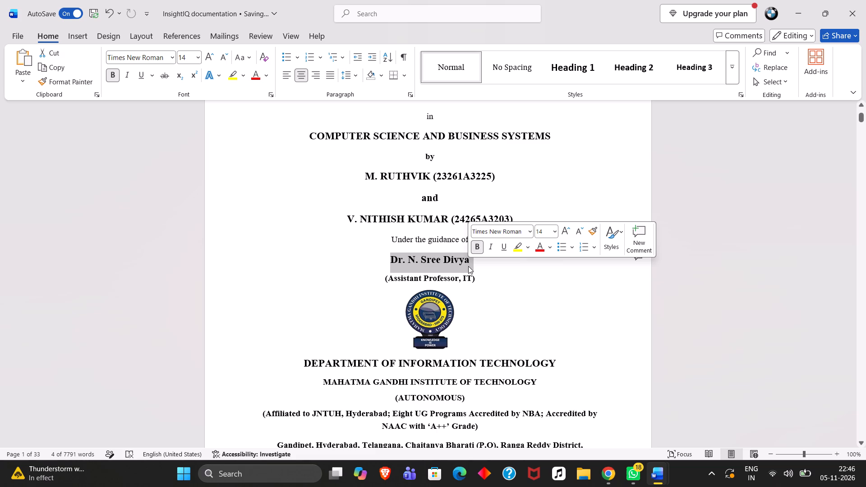
scroll(522, 344, down, 4)
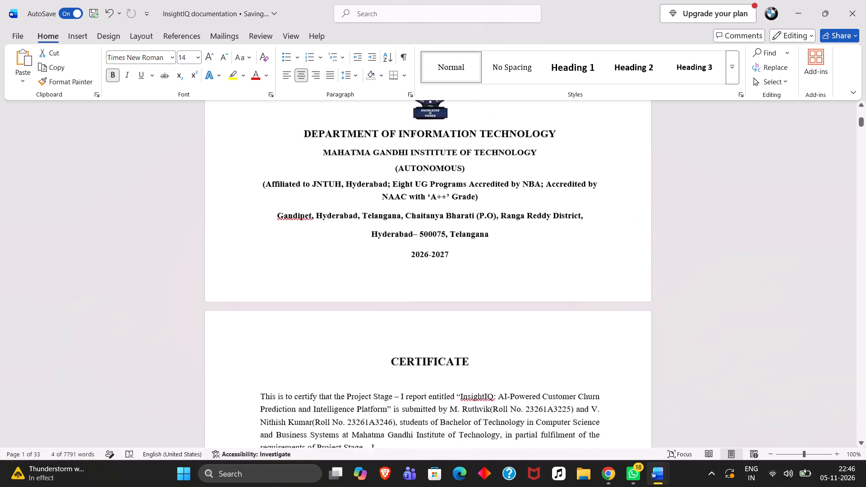
scroll(522, 344, down, 2)
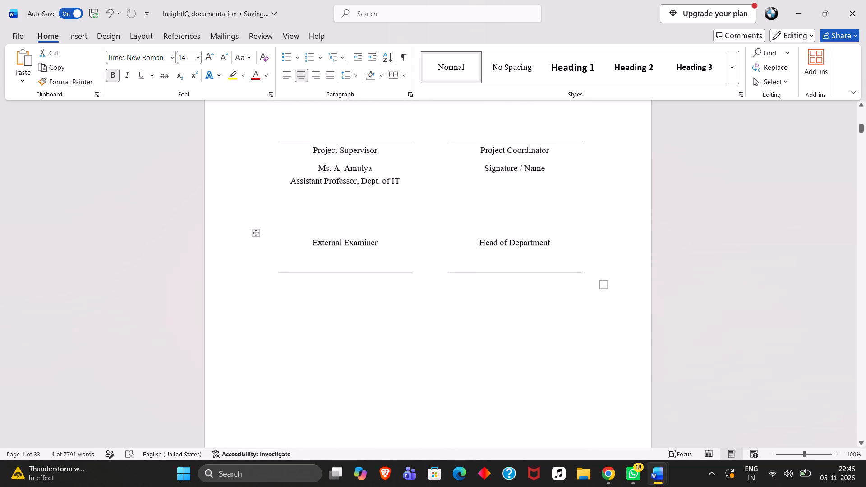
scroll(522, 344, up, 5)
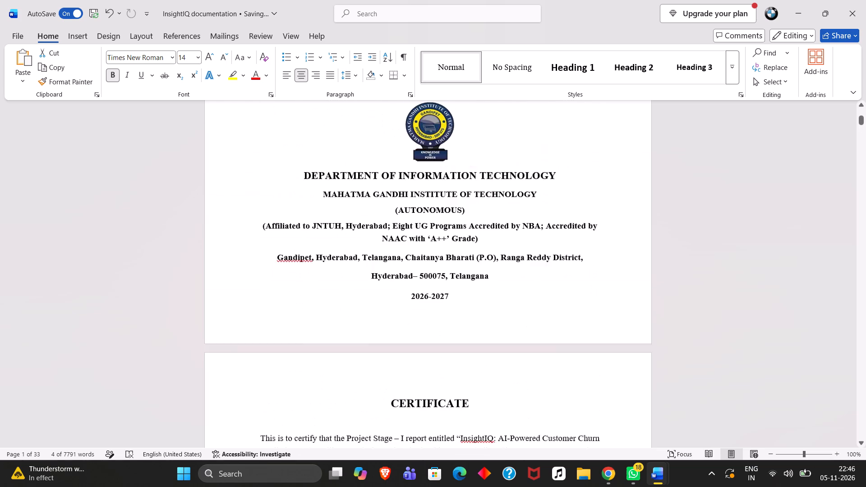
scroll(522, 344, up, 2)
key(BackSpace)
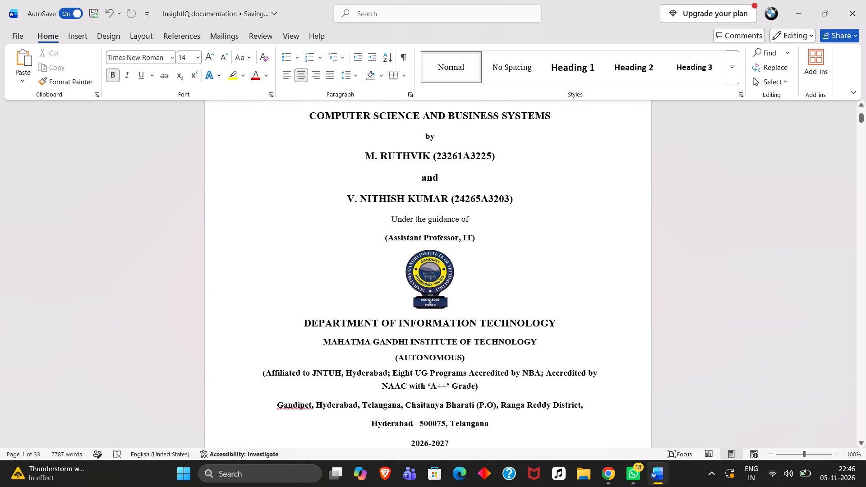
click(489, 224)
key(Return)
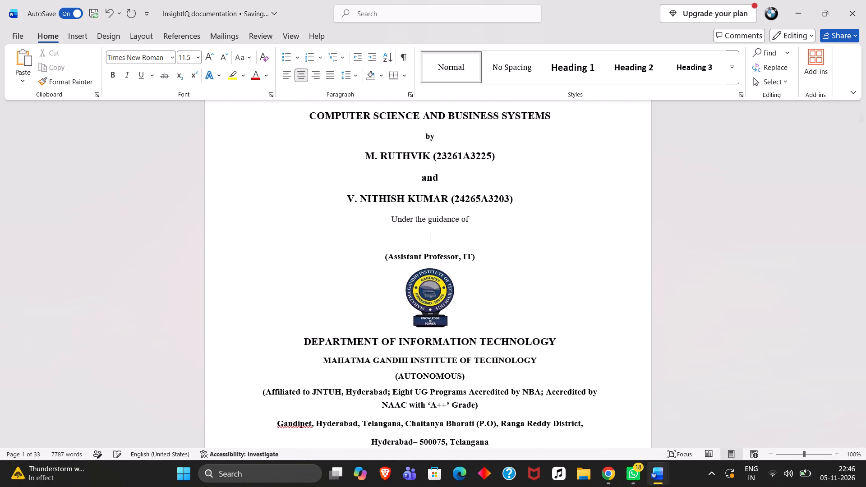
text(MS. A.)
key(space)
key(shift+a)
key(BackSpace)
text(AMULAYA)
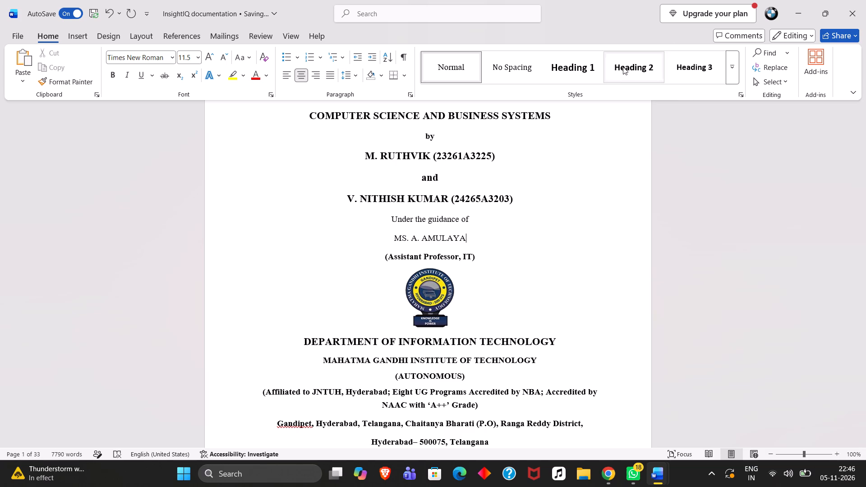
Change the supervisor's title on the cover page to "Ms.", leaving the rest of the name in capitals.
scroll(548, 335, down, 3)
scroll(548, 335, up, 1)
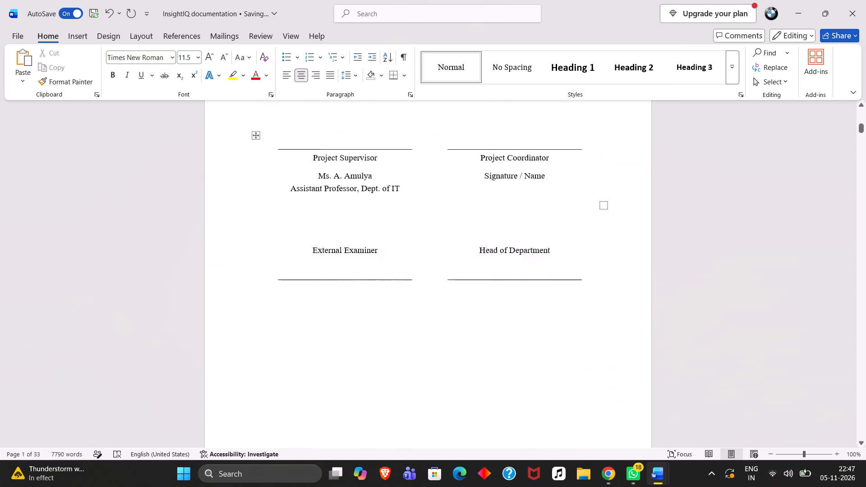
scroll(548, 335, up, 1)
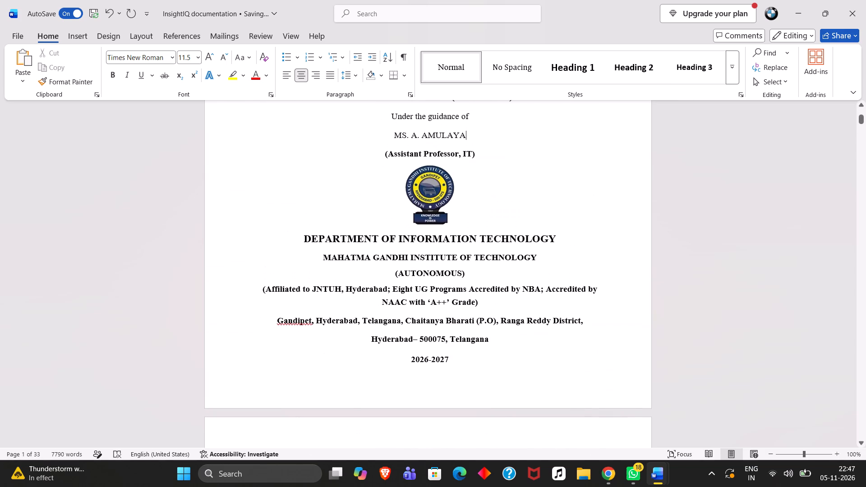
click(408, 138)
key(Left)
key(BackSpace)
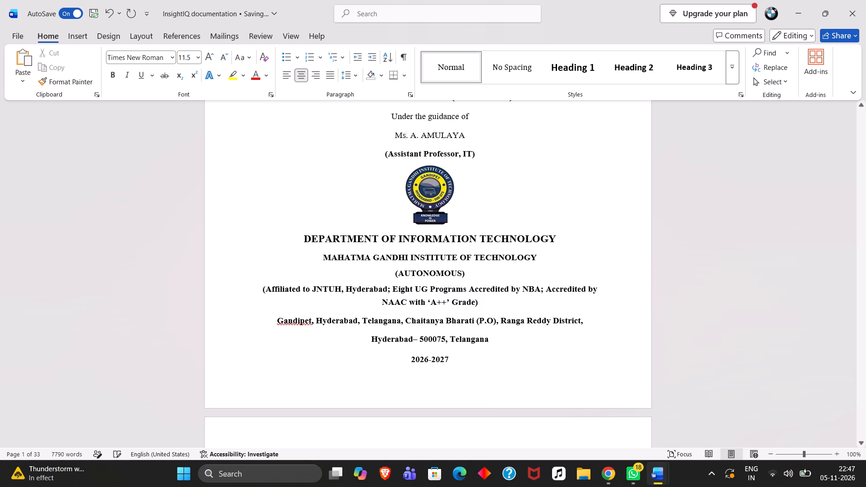
Make the "Under the guidance of" line and the supervisor's name below it bold.
drag(475, 136, 386, 129)
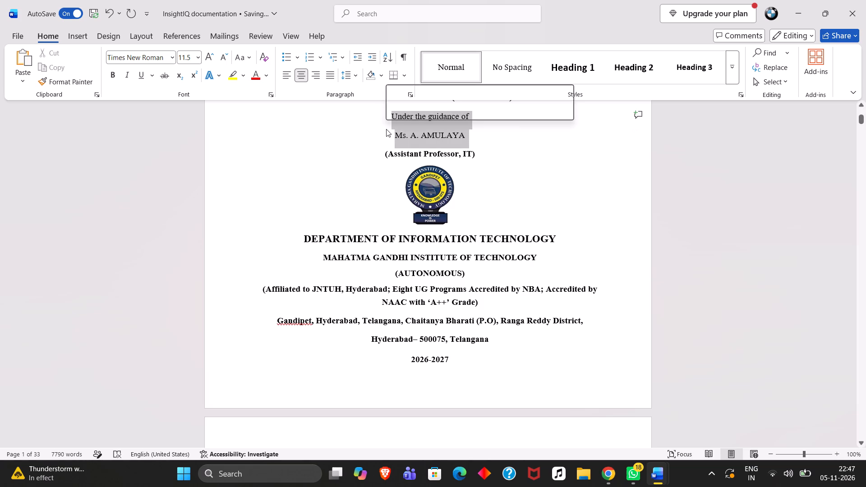
click(397, 108)
click(502, 177)
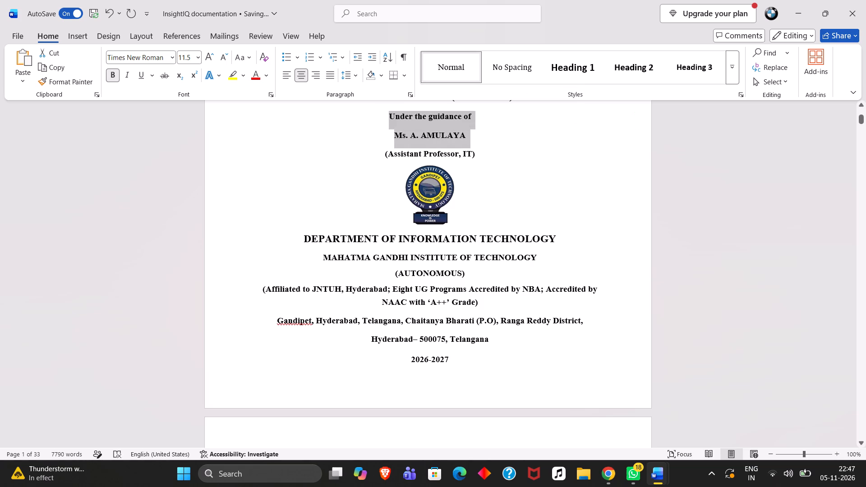
Set the supervisor's name on the cover to font size 14, matching the second student's line.
scroll(502, 177, up, 1)
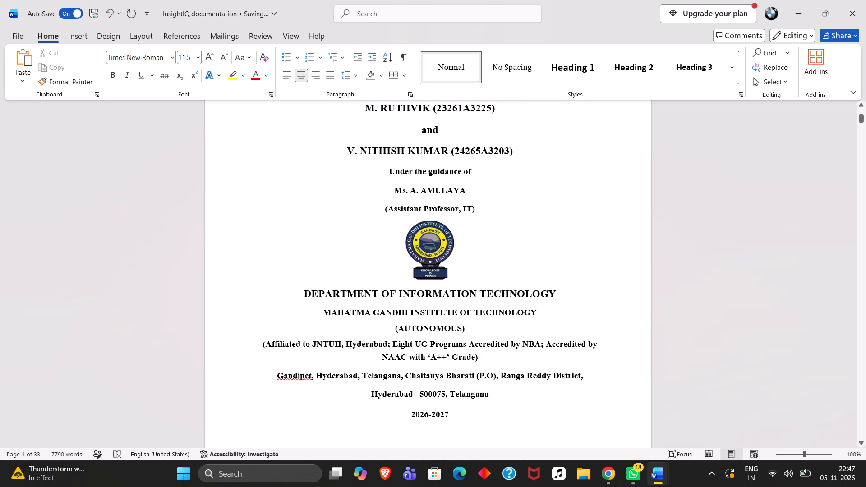
drag(401, 148, 419, 148)
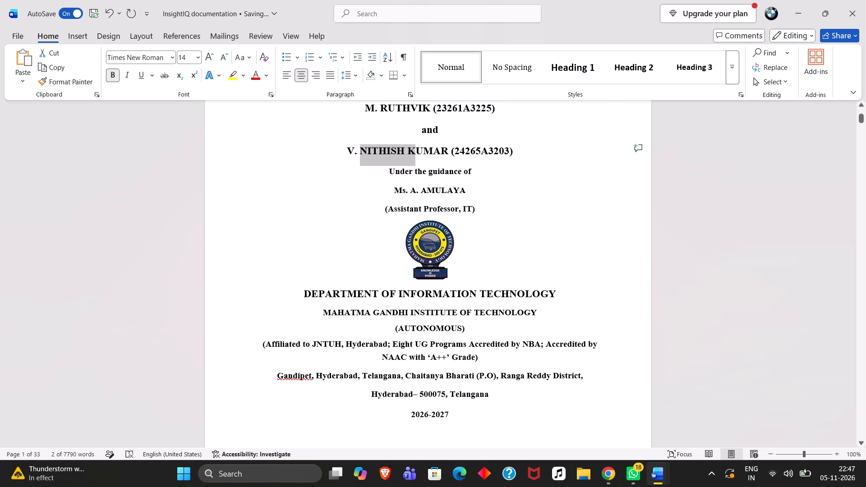
drag(470, 193, 392, 185)
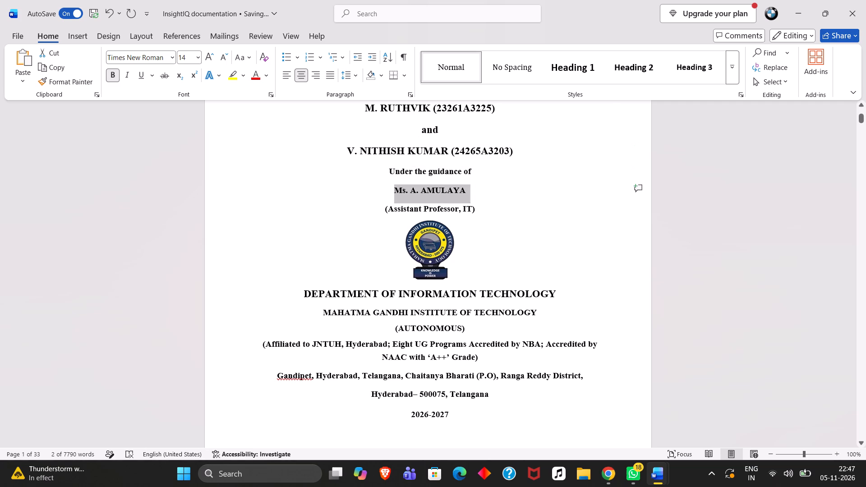
drag(392, 185, 394, 188)
click(197, 56)
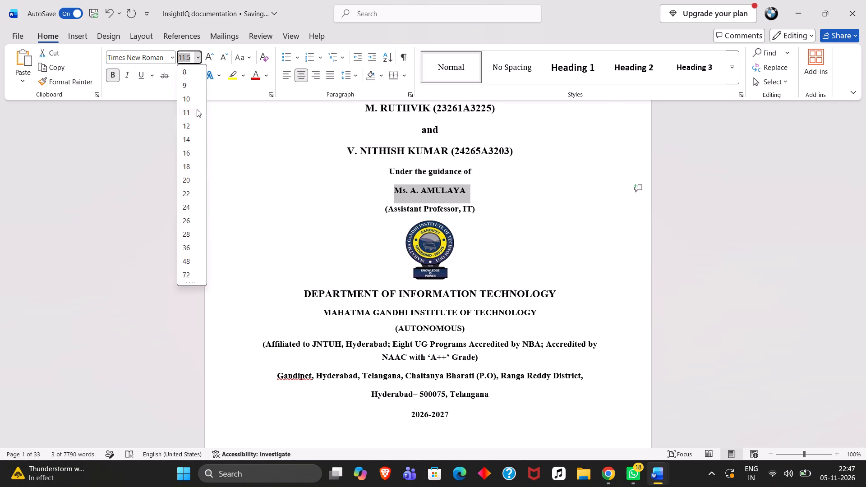
click(193, 140)
click(534, 167)
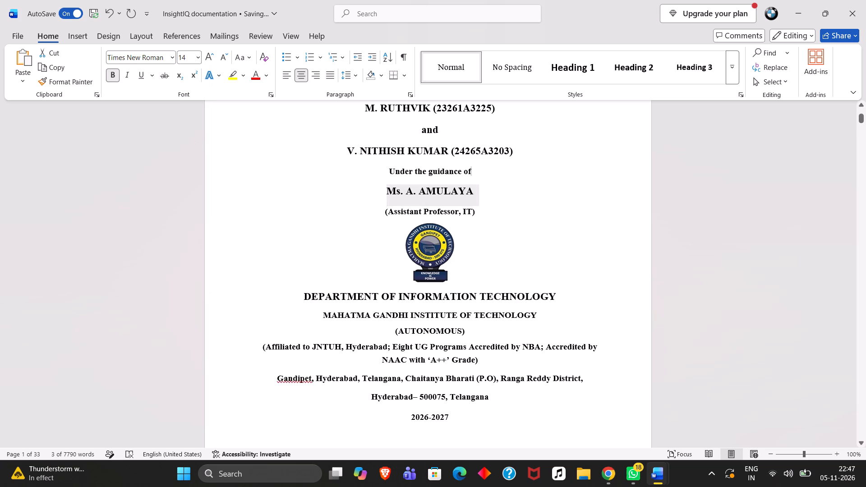
Switch to Project_Stage_I_Documentation_Final, enable editing, and inspect the guide's name on its cover page.
scroll(534, 167, down, 4)
scroll(534, 167, up, 2)
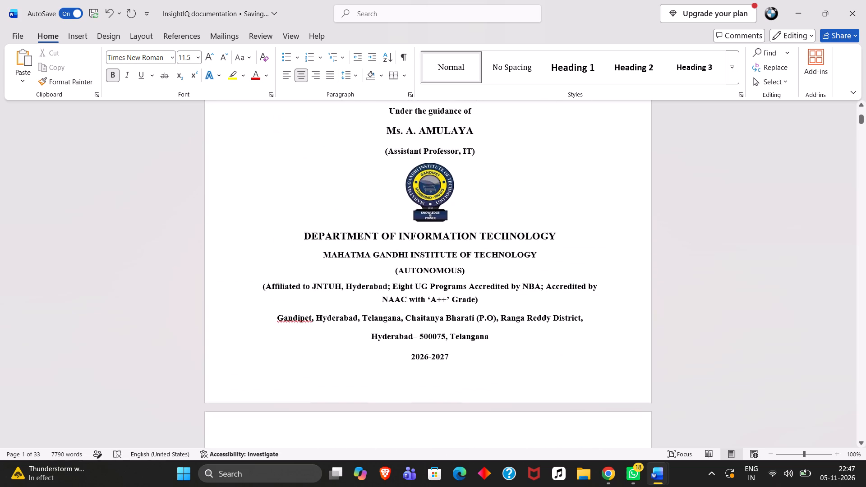
click(697, 404)
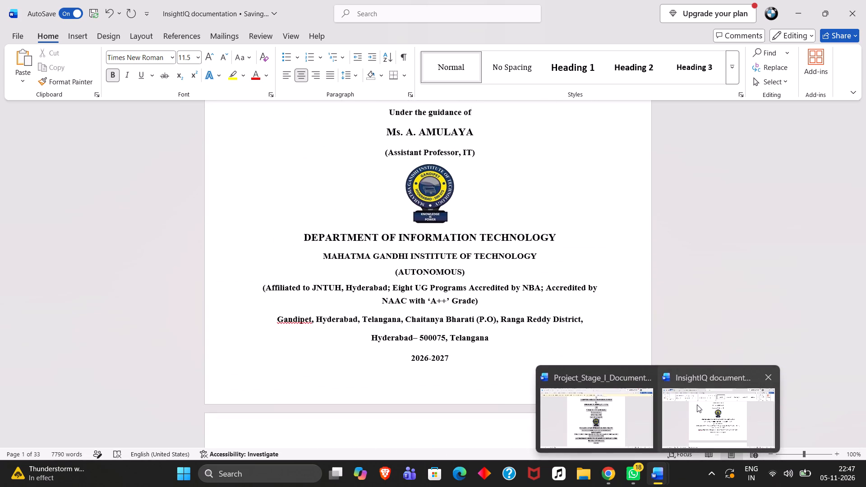
click(600, 425)
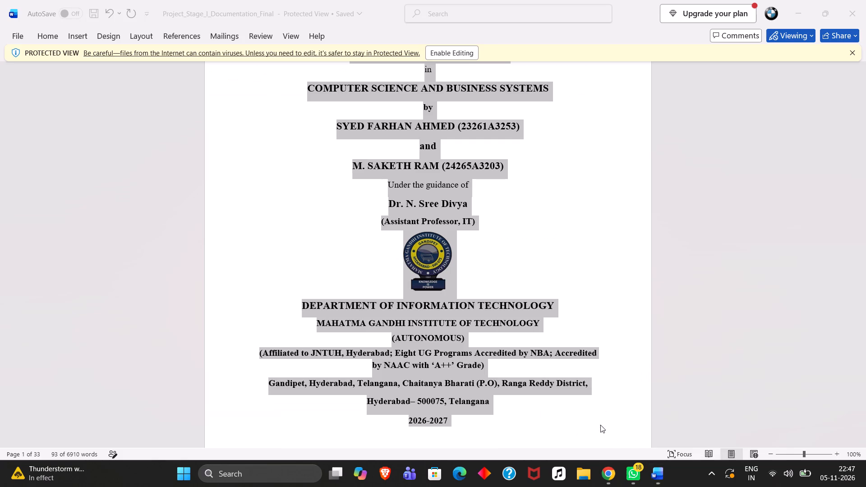
click(491, 245)
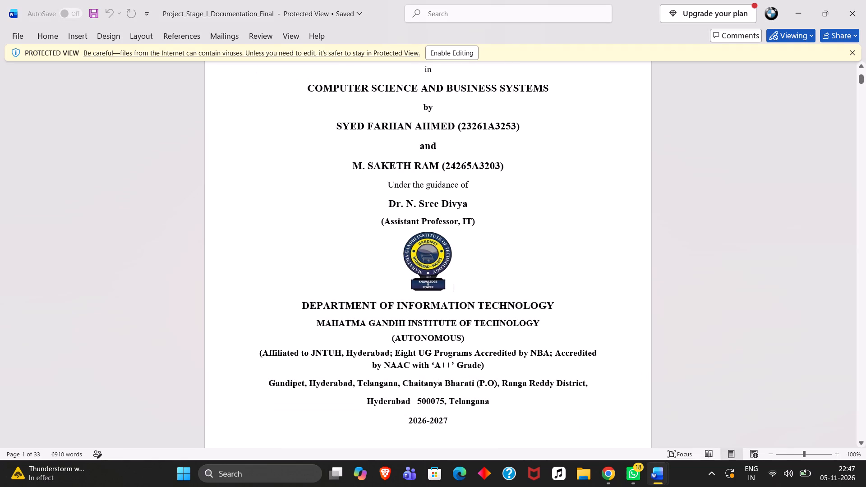
drag(473, 206, 399, 209)
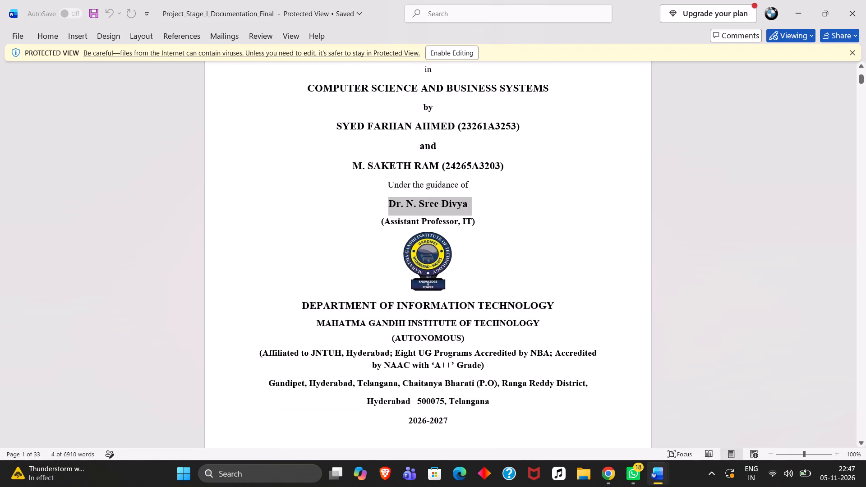
click(462, 58)
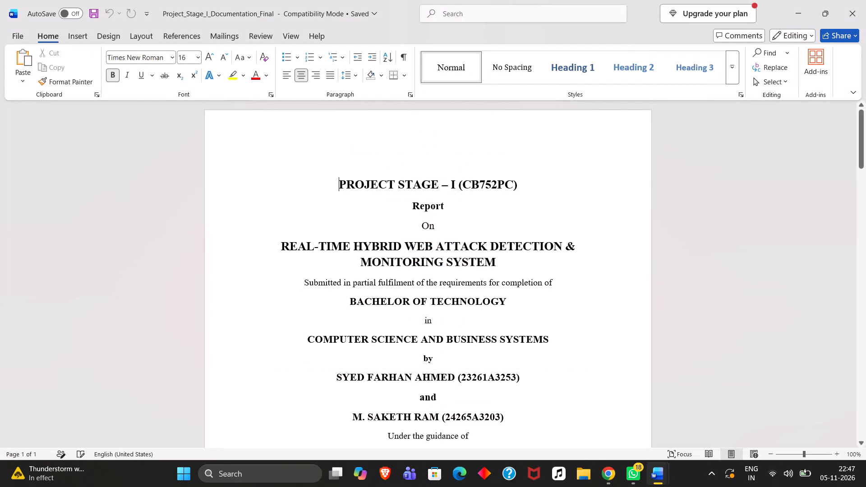
scroll(465, 362, down, 3)
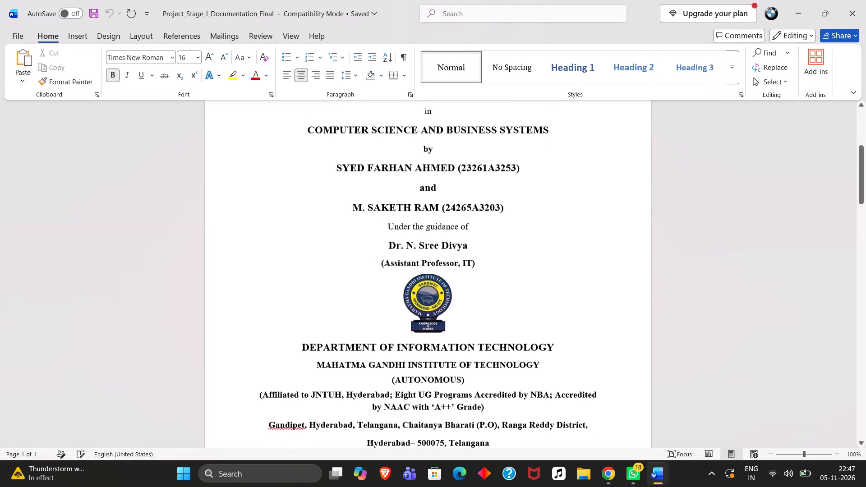
drag(473, 241, 392, 242)
click(530, 308)
Arrange the reference report, open at its certificate page, side by side with the InsightIQ report.
scroll(530, 308, down, 2)
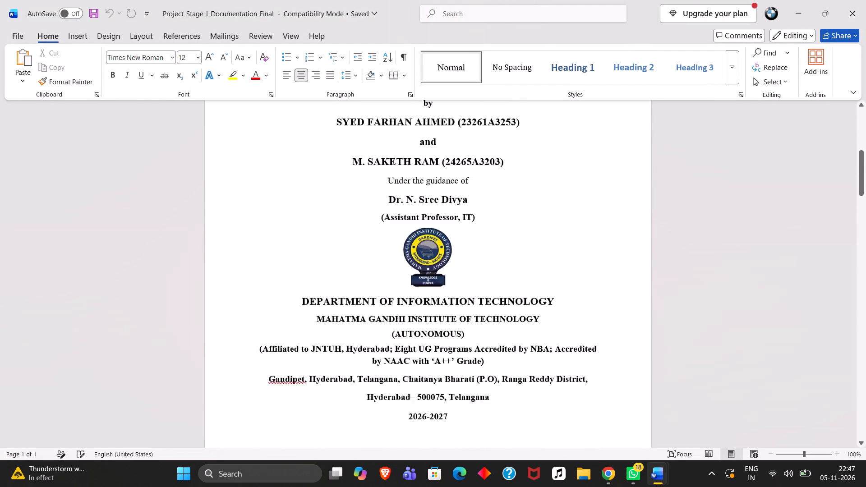
scroll(530, 308, down, 5)
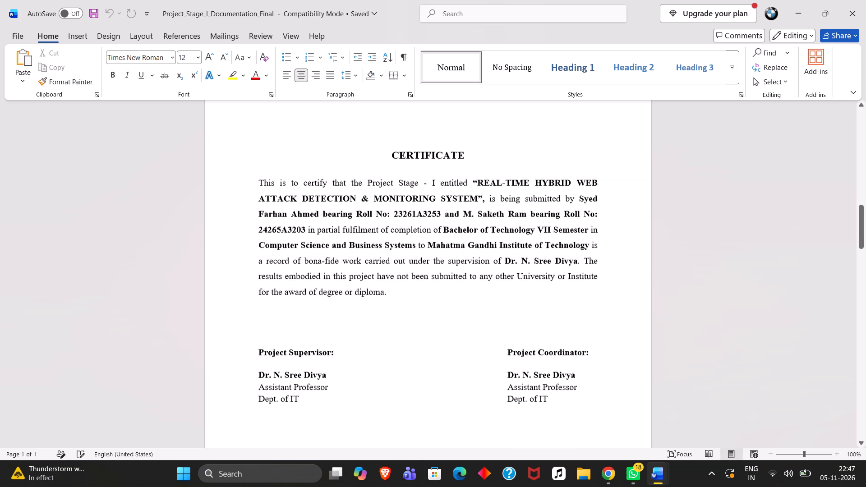
scroll(530, 308, down, 1)
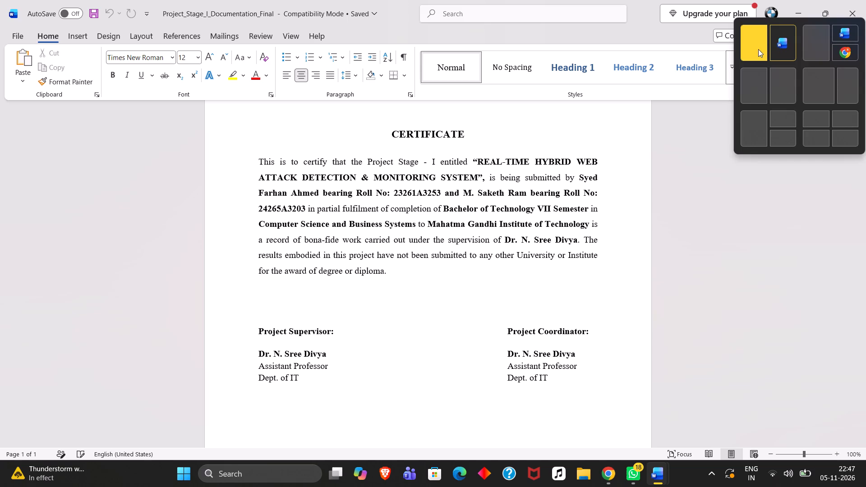
click(758, 49)
Examine the InsightIQ report's certificate page beside the reference certificate, viewing it at 98% zoom.
scroll(612, 214, down, 2)
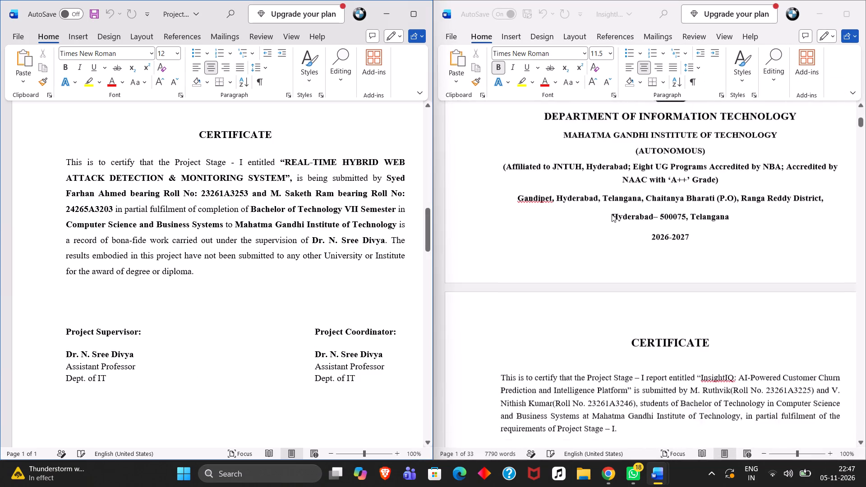
scroll(612, 214, down, 1)
ctrl+scroll(612, 214, down, 1)
scroll(612, 214, down, 1)
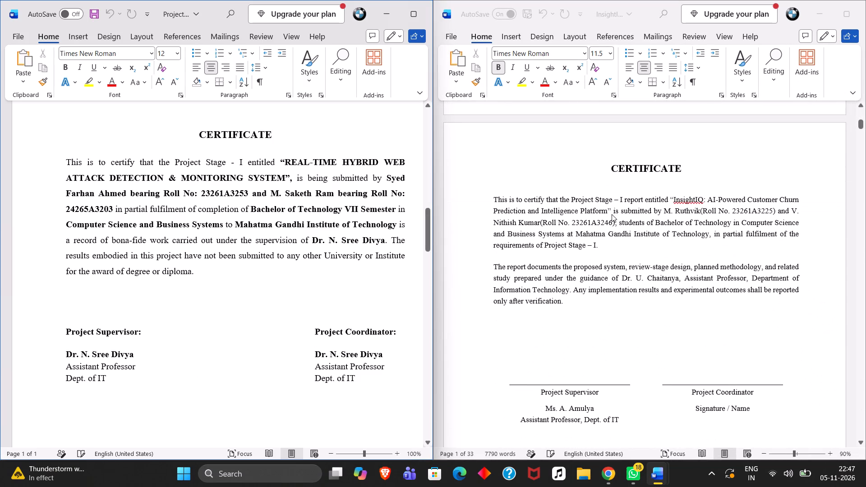
scroll(612, 214, down, 1)
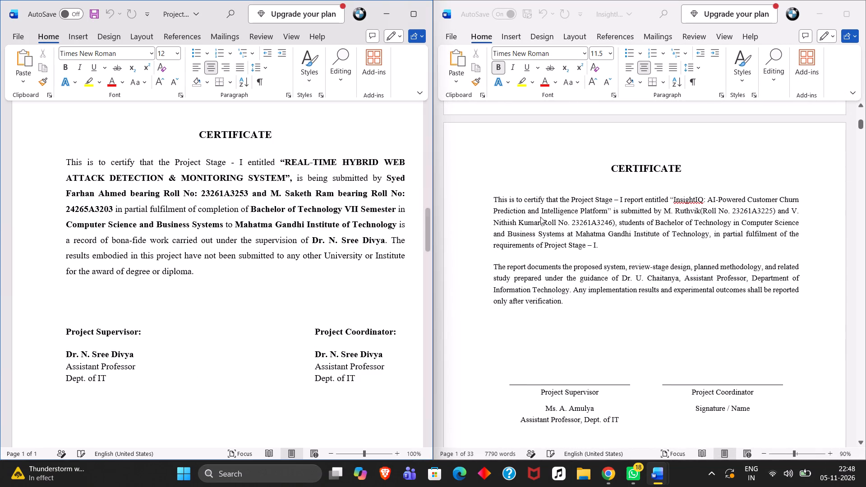
scroll(543, 218, down, 1)
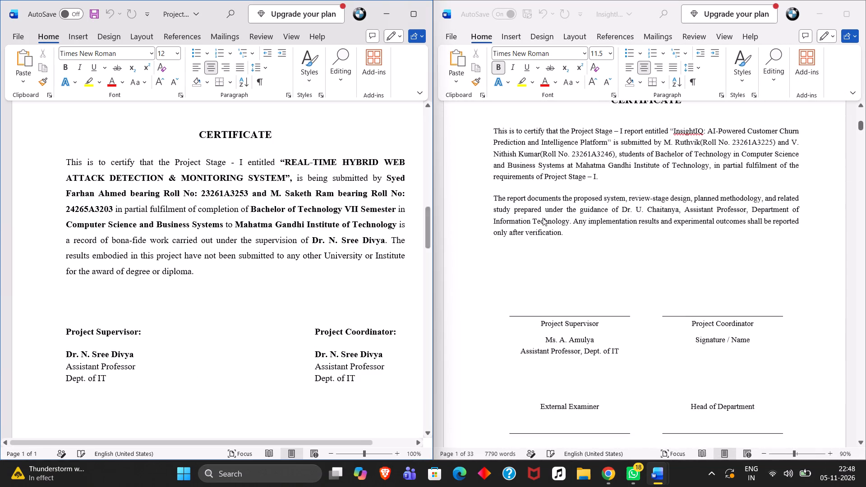
scroll(543, 218, down, 1)
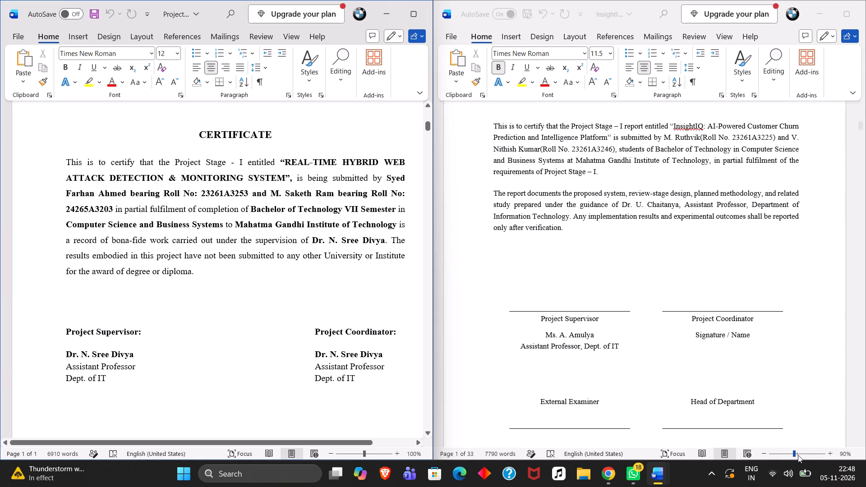
click(795, 453)
click(796, 453)
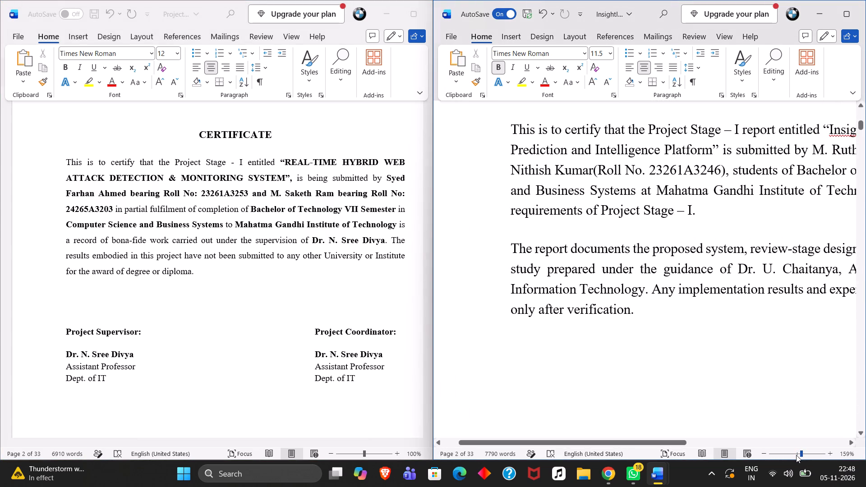
click(797, 453)
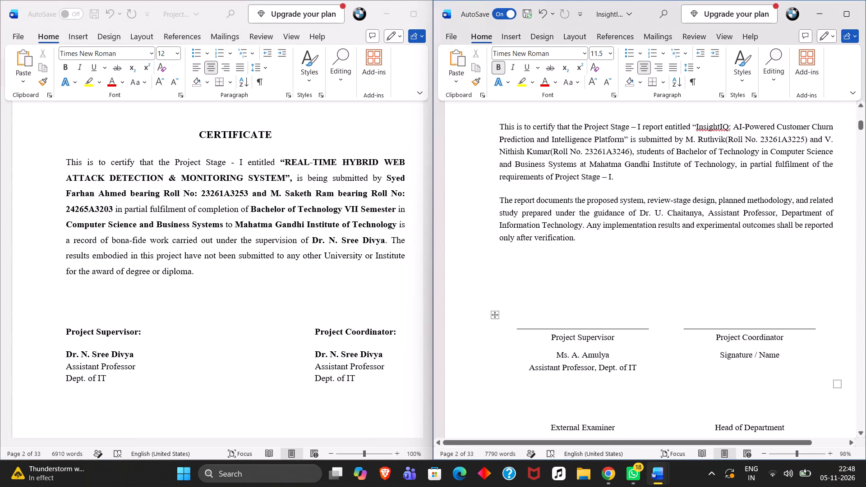
scroll(661, 336, up, 2)
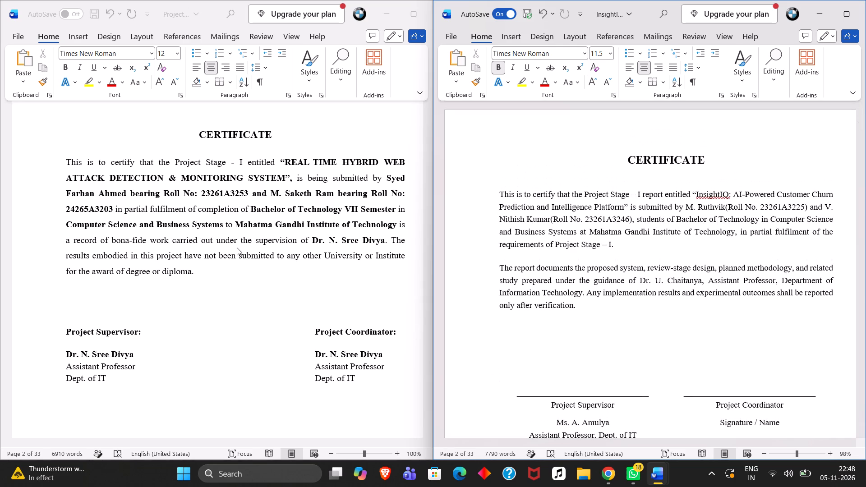
Set both body paragraphs of the InsightIQ certificate to font size 12, matching the reference certificate's text.
click(194, 270)
drag(194, 270, 91, 166)
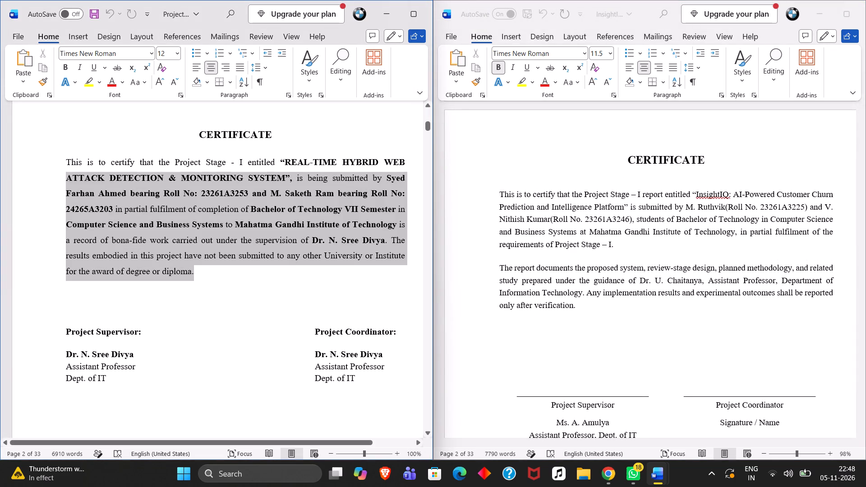
drag(91, 166, 72, 158)
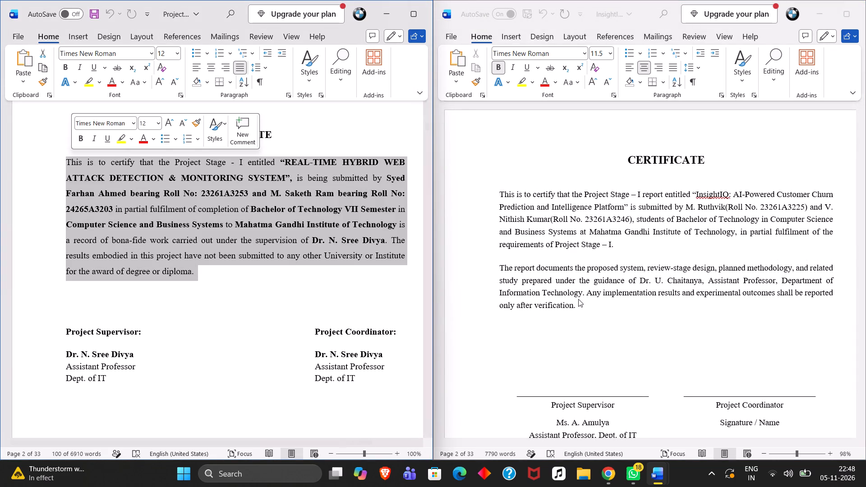
click(578, 304)
drag(578, 304, 474, 191)
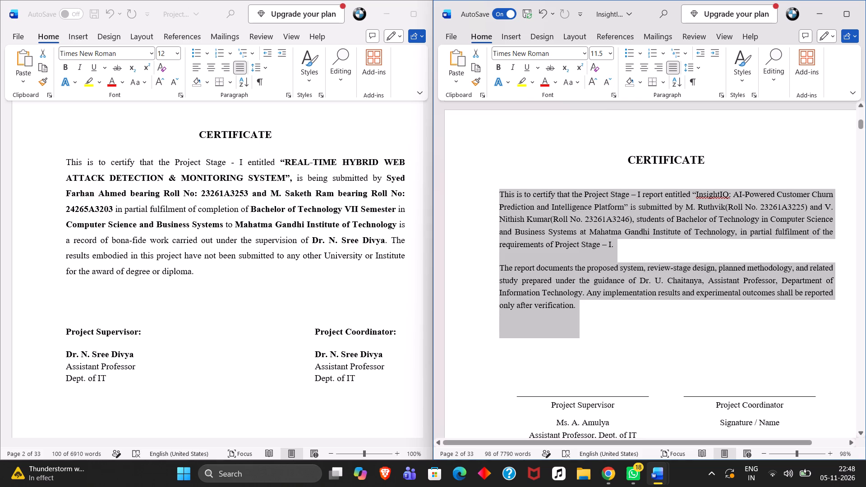
click(609, 52)
click(602, 122)
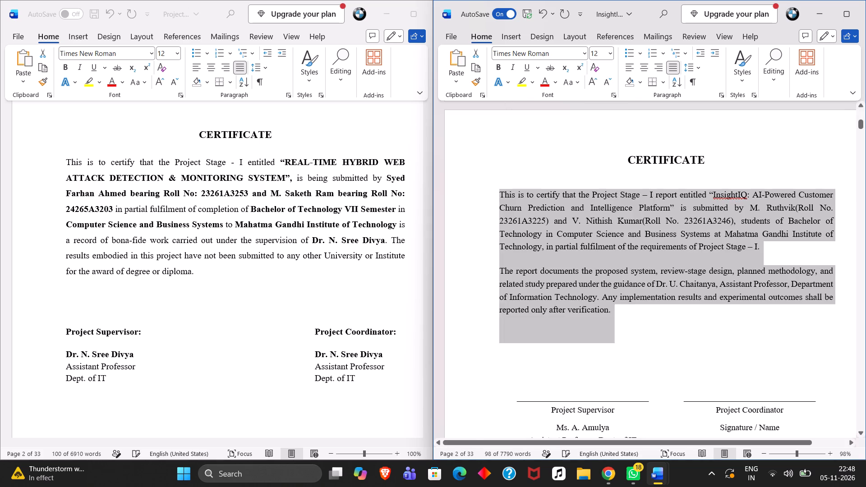
click(546, 163)
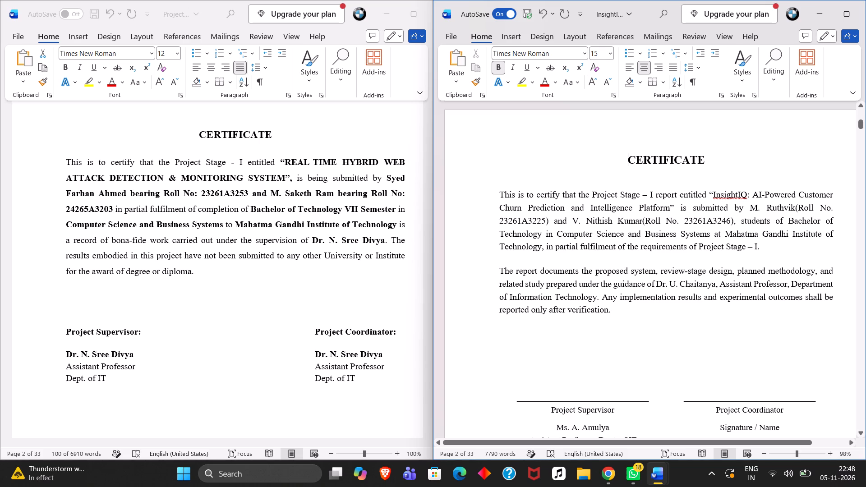
Select the quoted project title, "InsightIQ: AI-Powered Customer Churn Prediction and Intelligence Platform", in the certificate's first paragraph.
drag(710, 195, 673, 209)
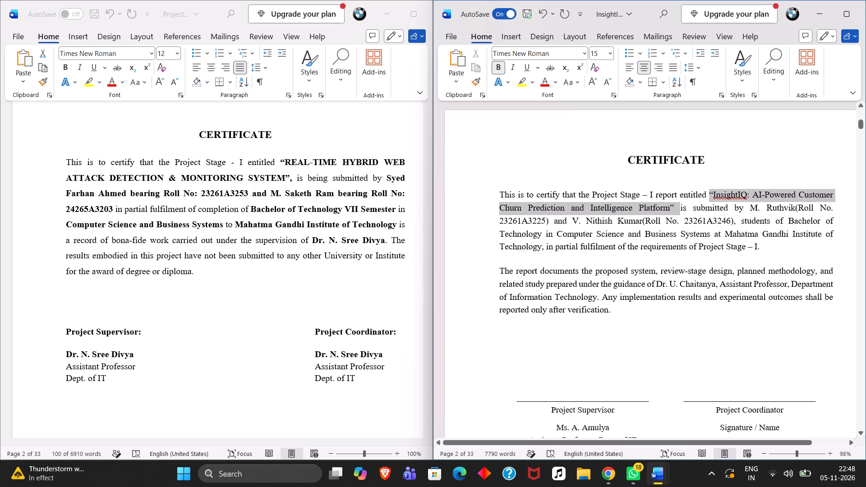
drag(673, 209, 672, 206)
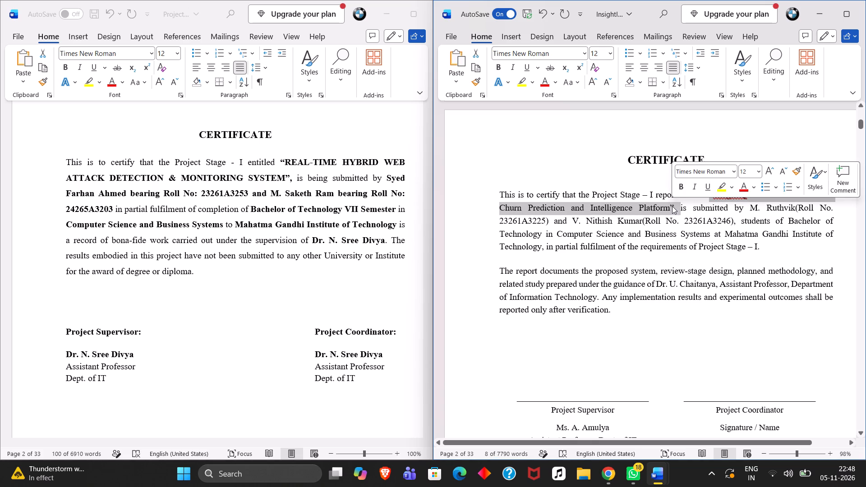
Bold the quoted InsightIQ project title in the certificate's first paragraph.
click(680, 183)
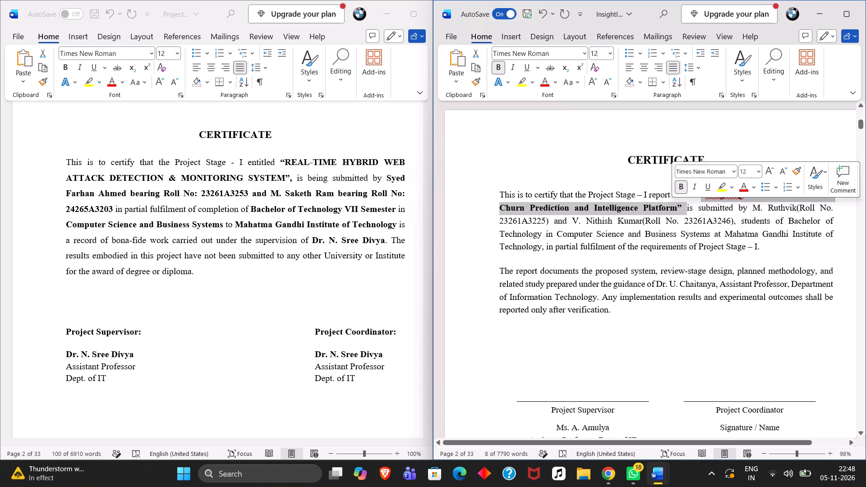
click(676, 258)
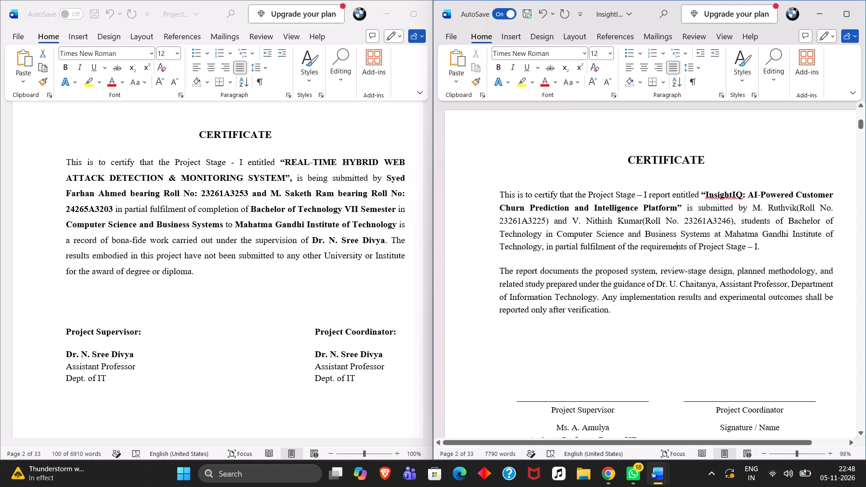
Bold both students' names and roll numbers, including the "and" between them, in the InsightIQ certificate's first paragraph.
drag(753, 209, 690, 214)
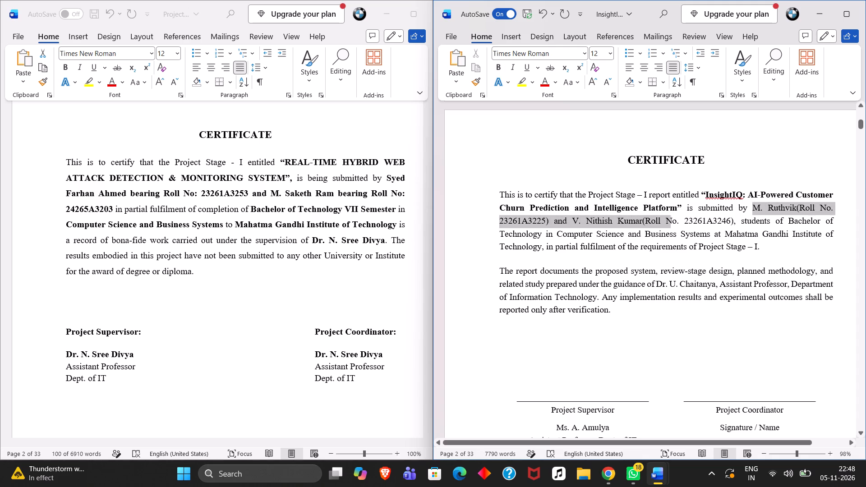
drag(690, 214, 731, 222)
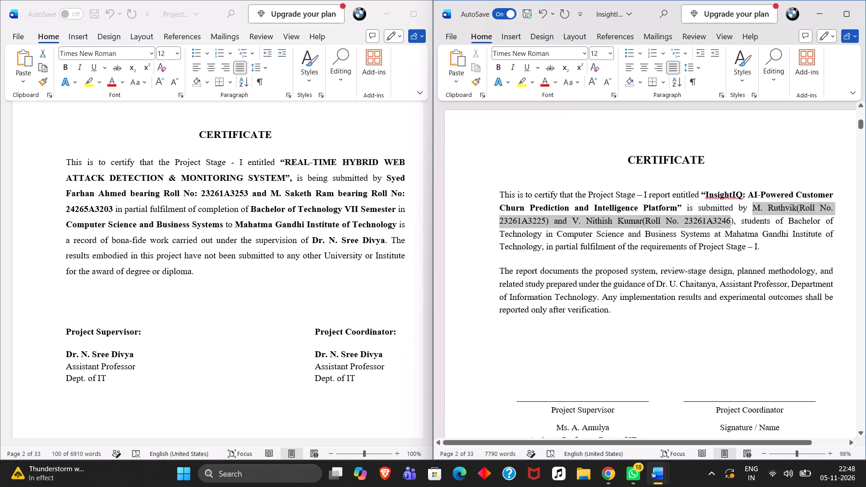
drag(731, 222, 733, 220)
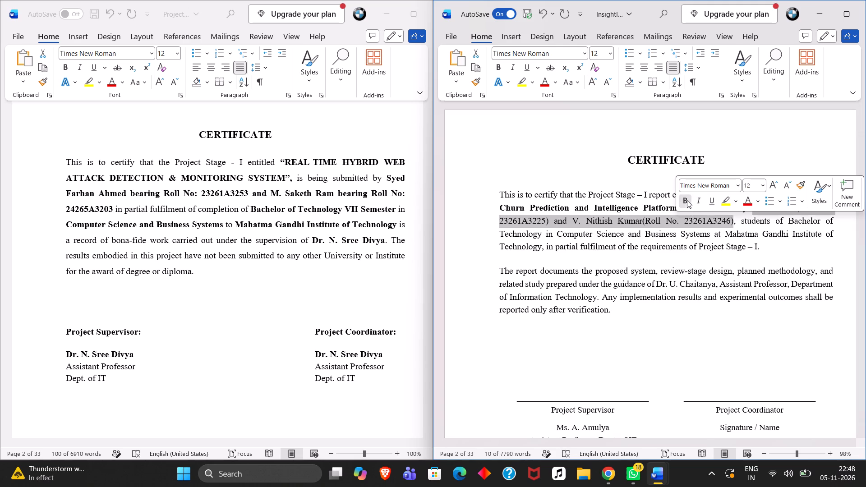
click(687, 200)
click(777, 264)
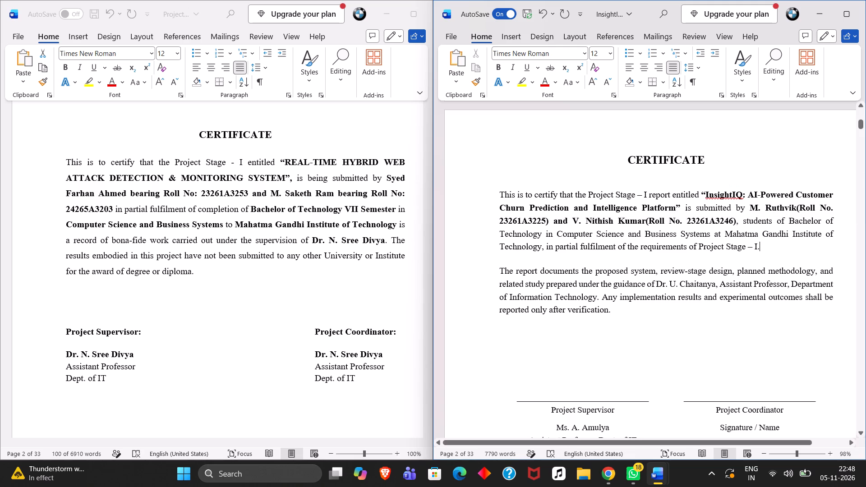
click(748, 207)
Bold "Bachelor of Technology in Computer Science and Business Systems" in the InsightIQ certificate's first paragraph.
drag(789, 223, 688, 226)
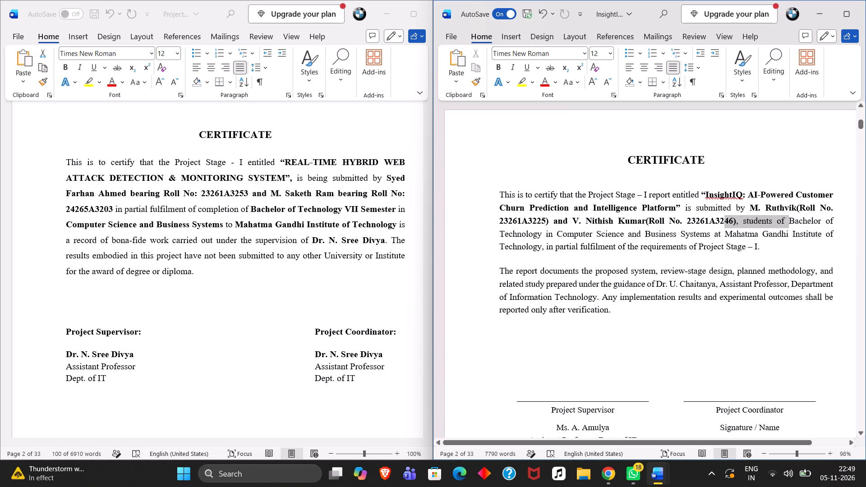
drag(688, 226, 695, 231)
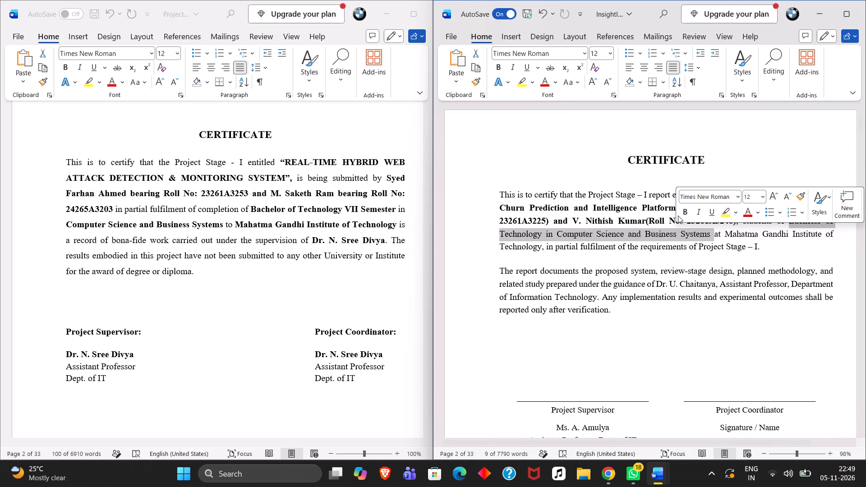
click(683, 213)
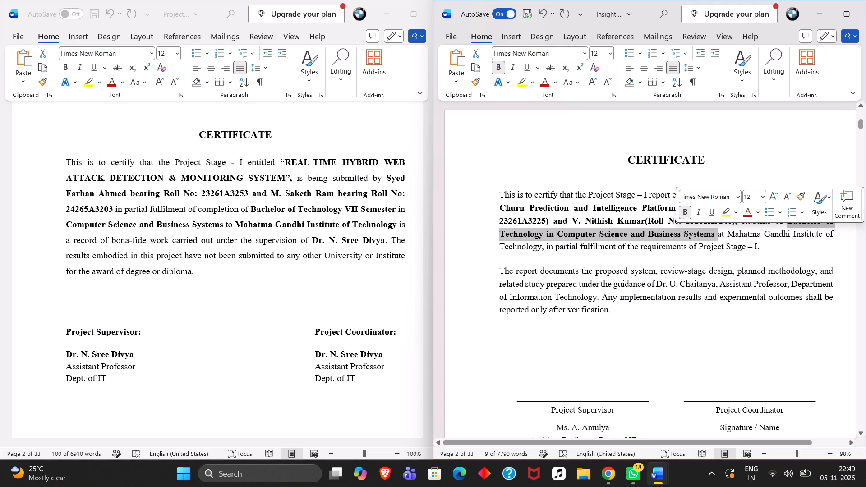
click(705, 254)
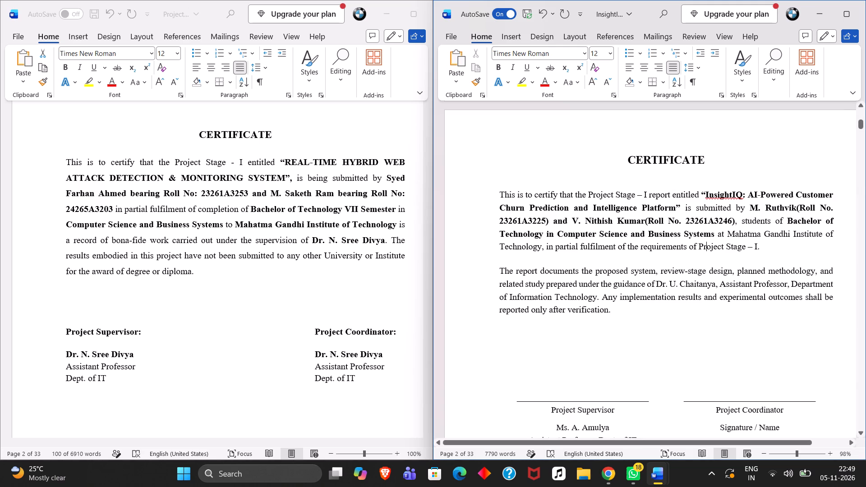